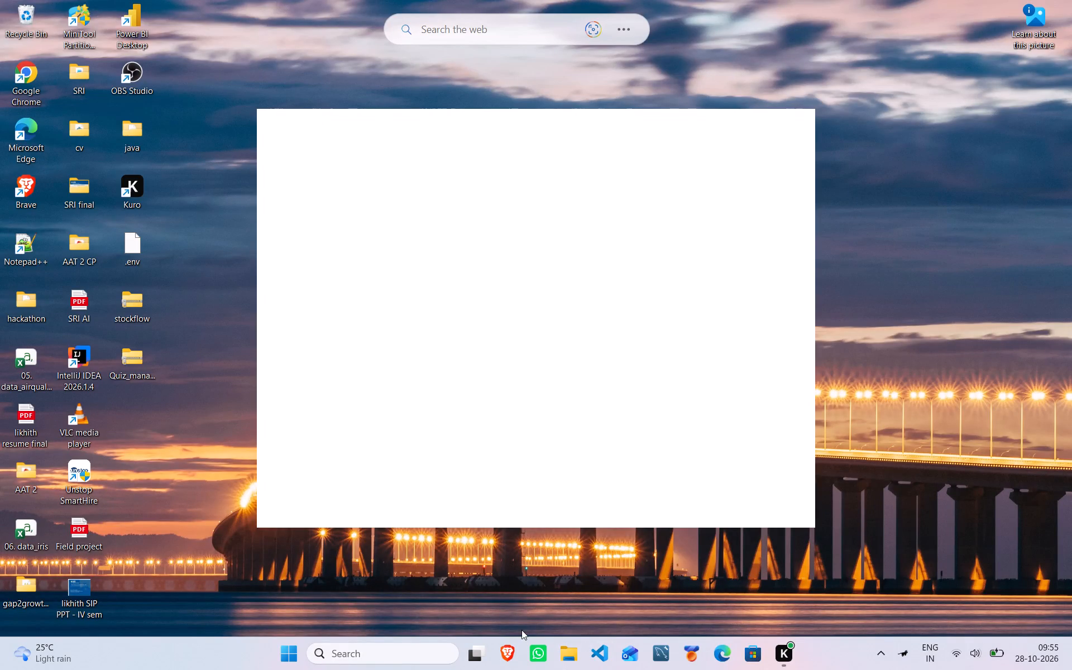
# Open File Explorer to browse the computer's files and folders.
pyautogui.click(568, 669)
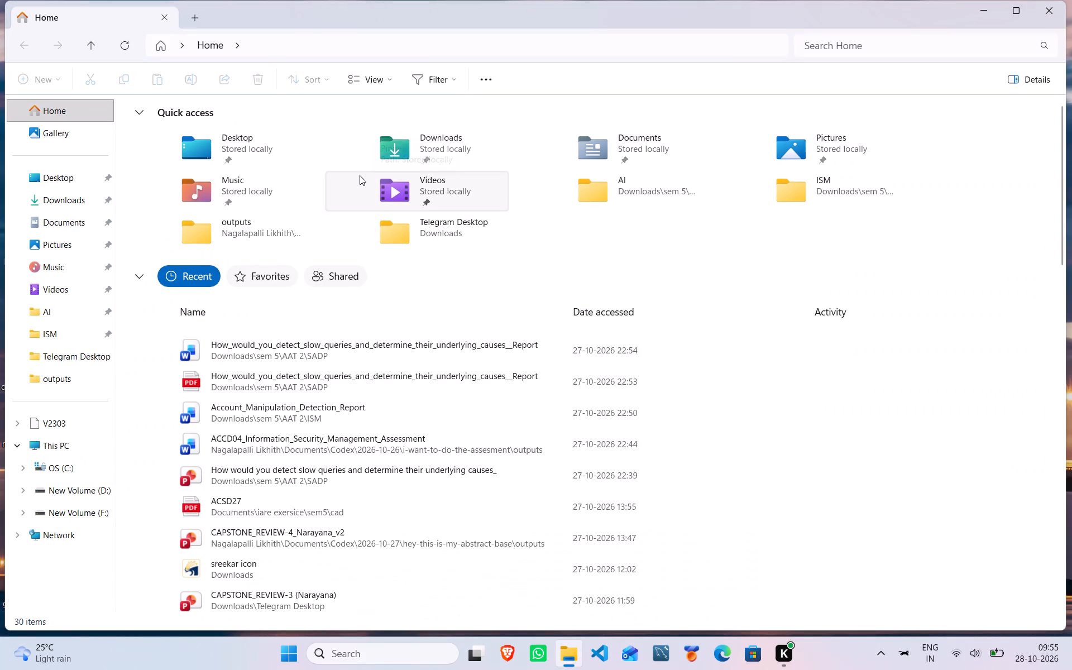
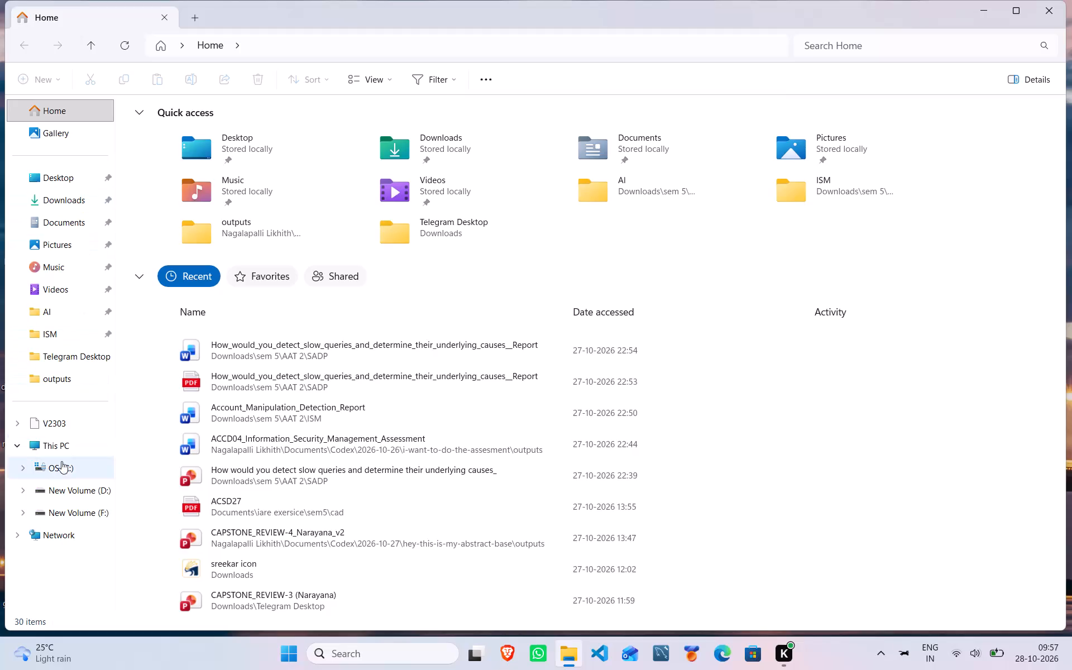
# Open the Downloads folder.
pyautogui.click(76, 199)
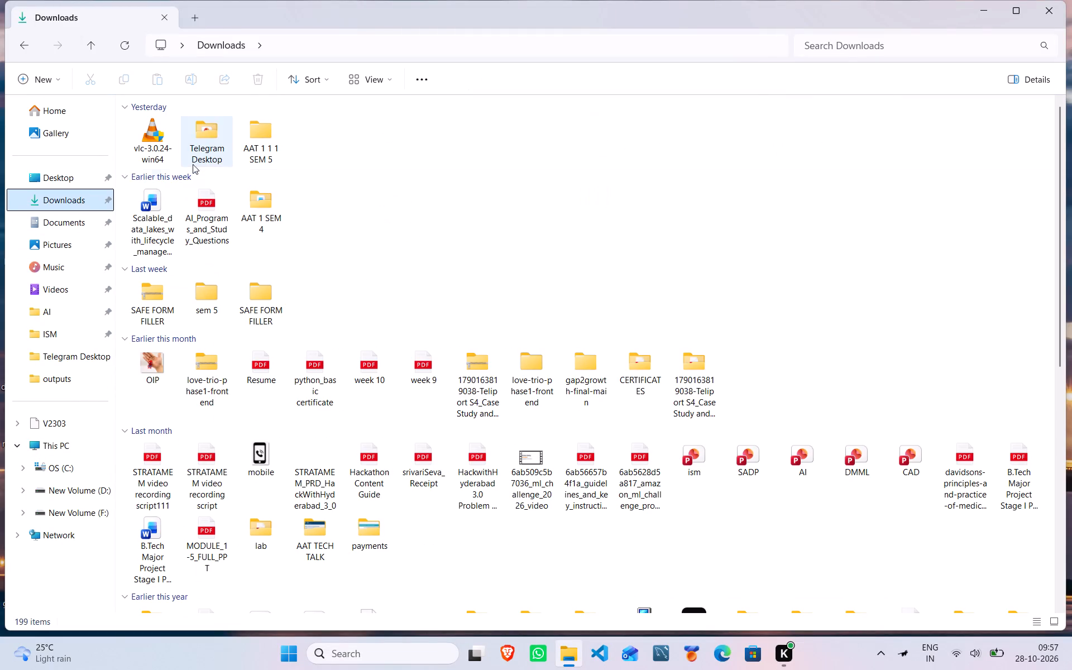
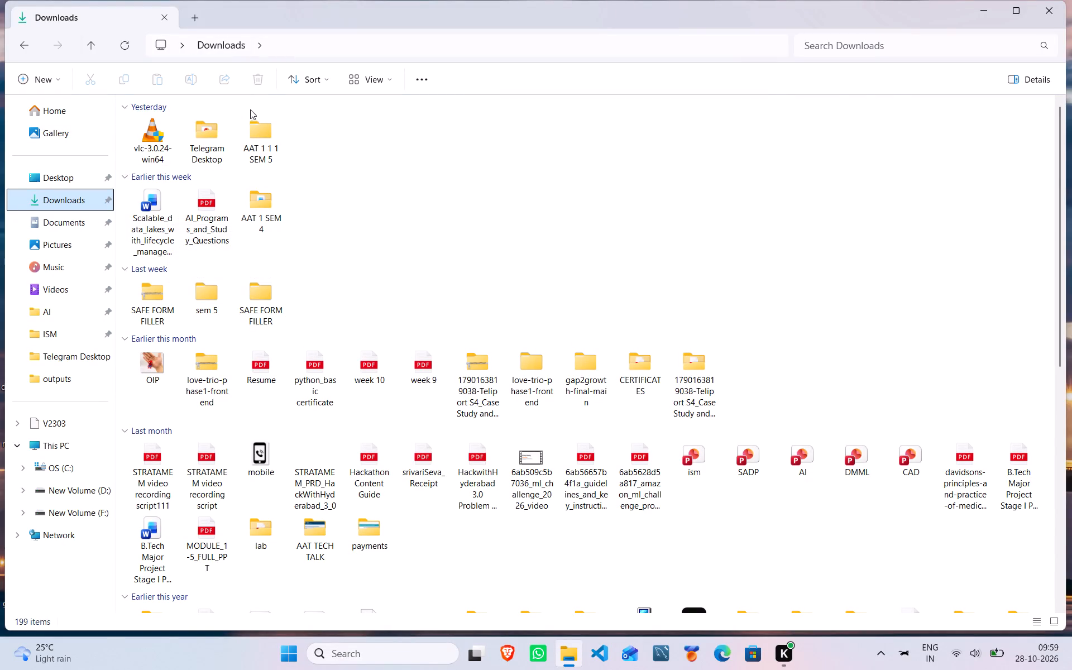
# Look inside the AAT 1 SEM 4 folder and return to the Downloads folder.
pyautogui.doubleClick(266, 198)
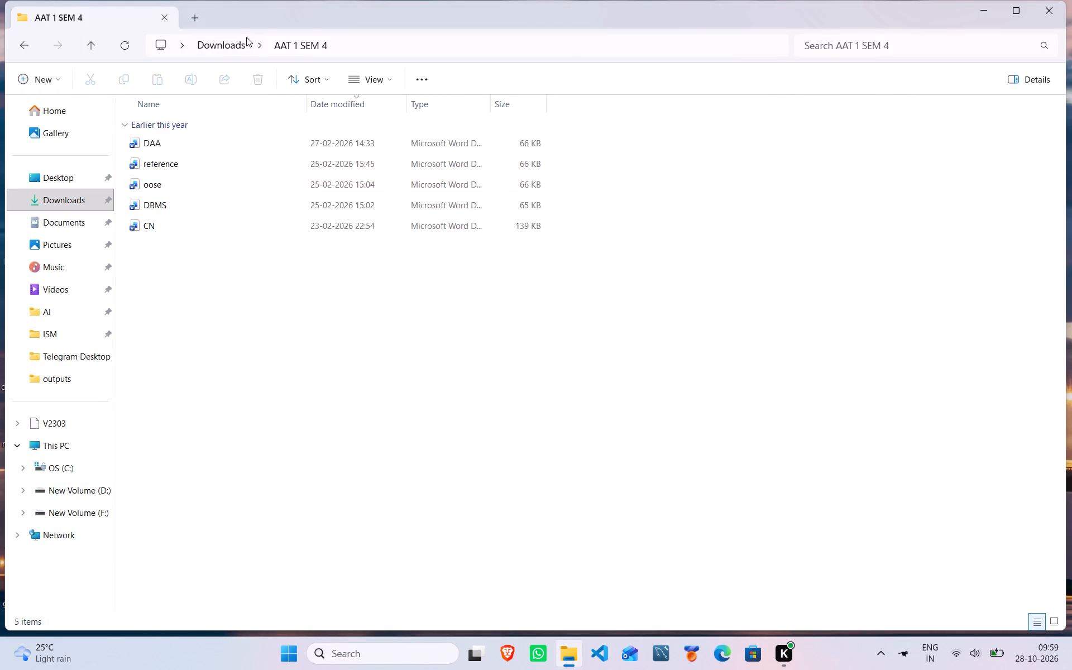
pyautogui.click(214, 45)
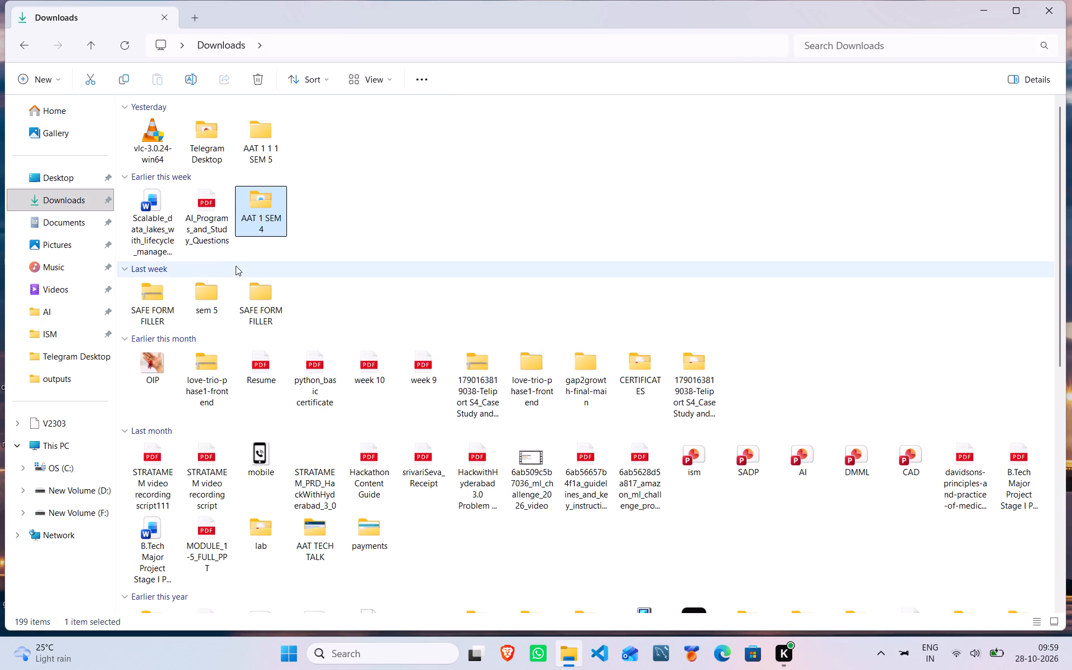
# Open the SADP folder inside the AAT 2 folder of sem 5.
pyautogui.doubleClick(213, 299)
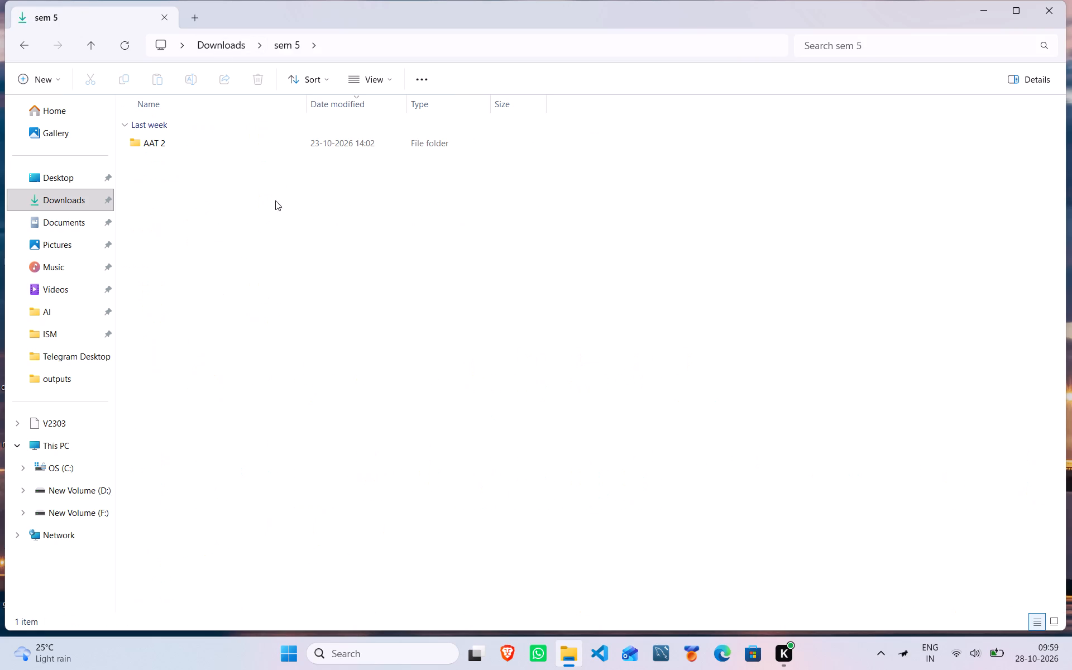
pyautogui.doubleClick(284, 143)
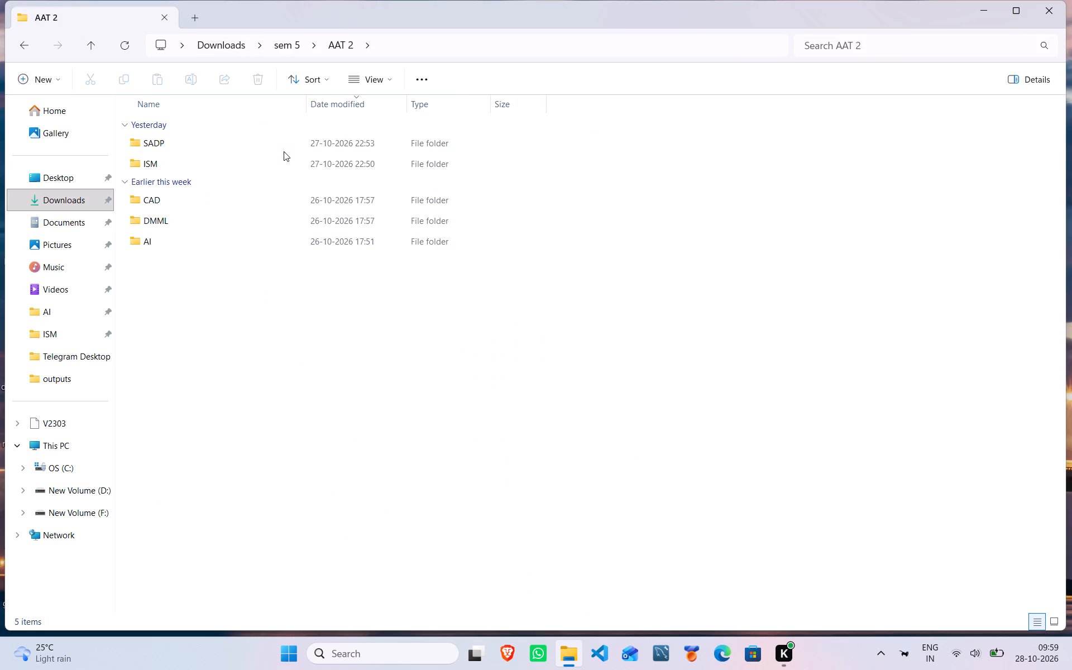
pyautogui.doubleClick(281, 143)
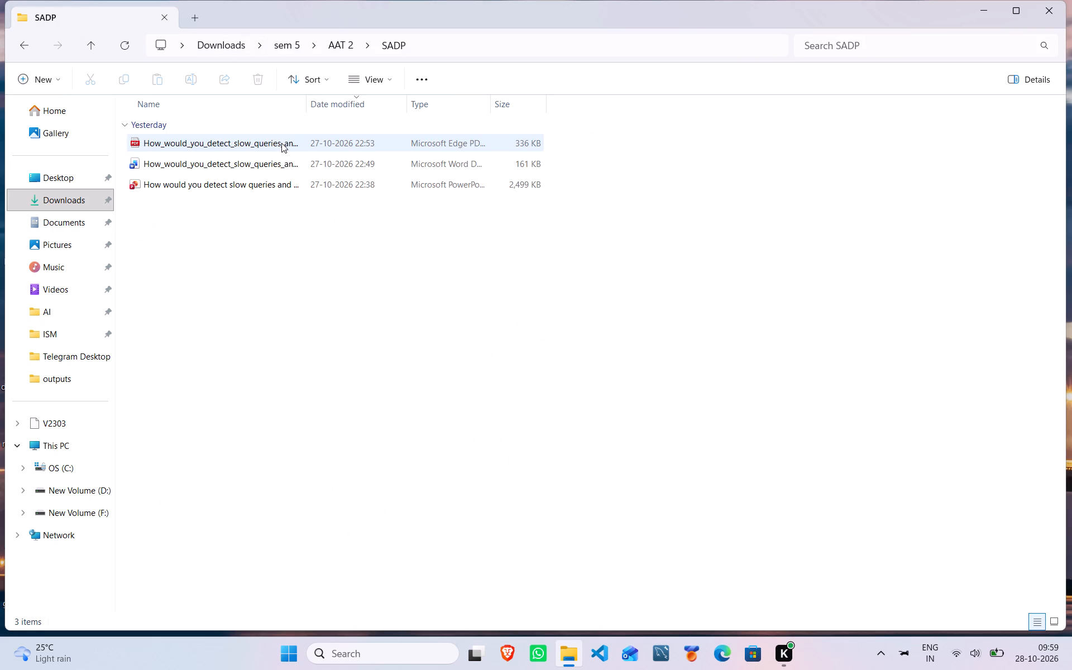
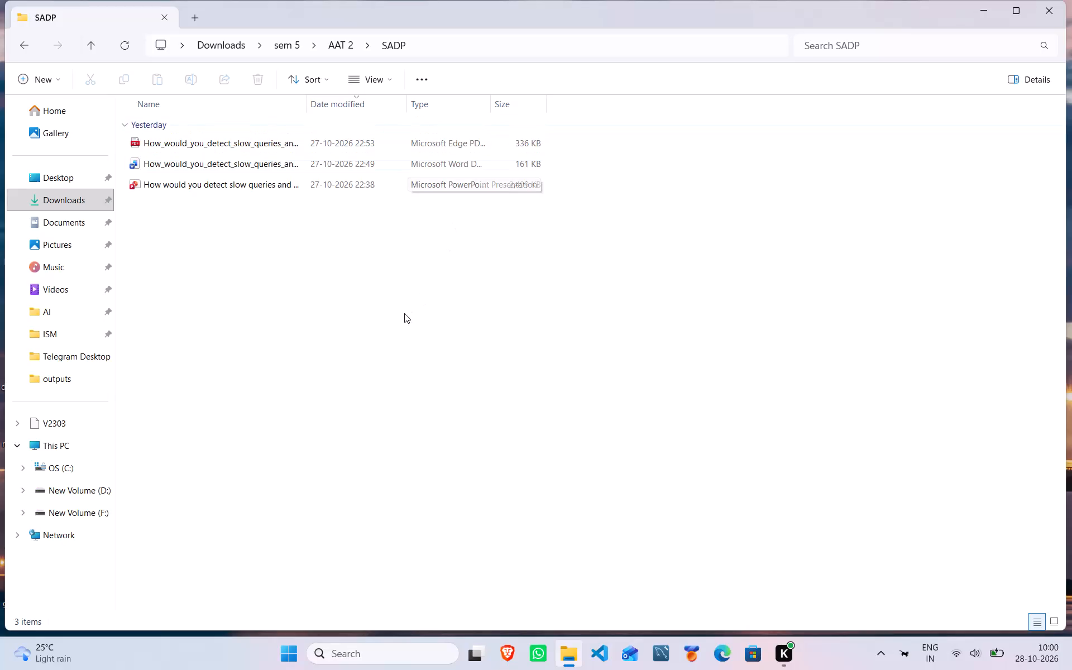
# Open the PowerPoint presentation on detecting slow queries from the SADP folder and enable editing.
pyautogui.doubleClick(324, 188)
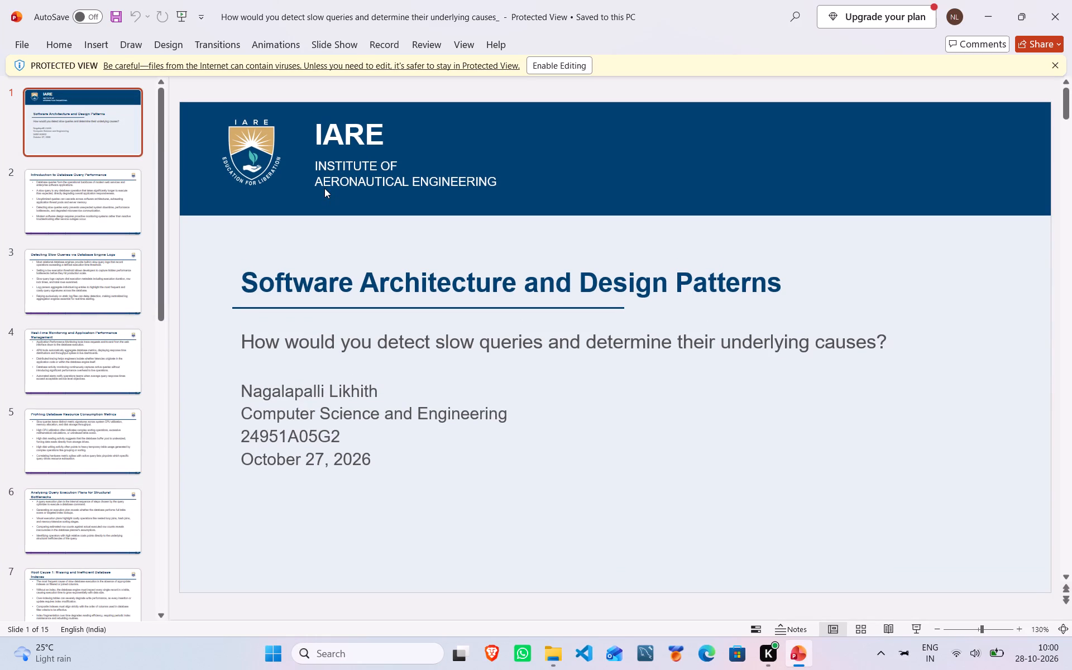
pyautogui.click(568, 64)
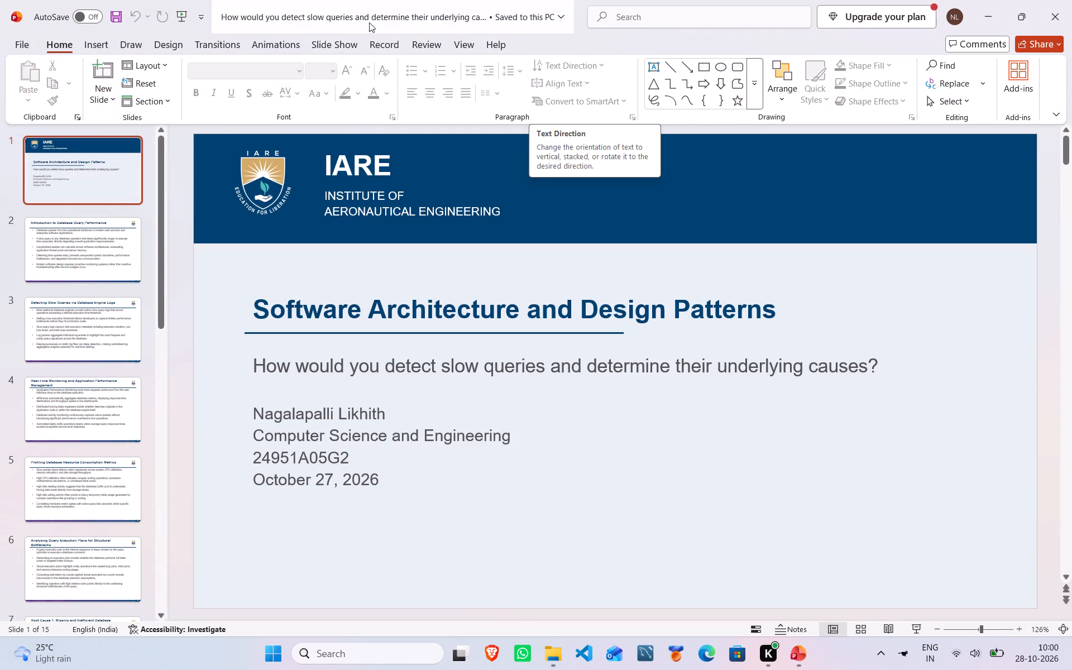
# Start a slide show recording with camera video at the title slide, present it, and advance to slide 2, Introduction to Database Query Performance.
pyautogui.click(393, 48)
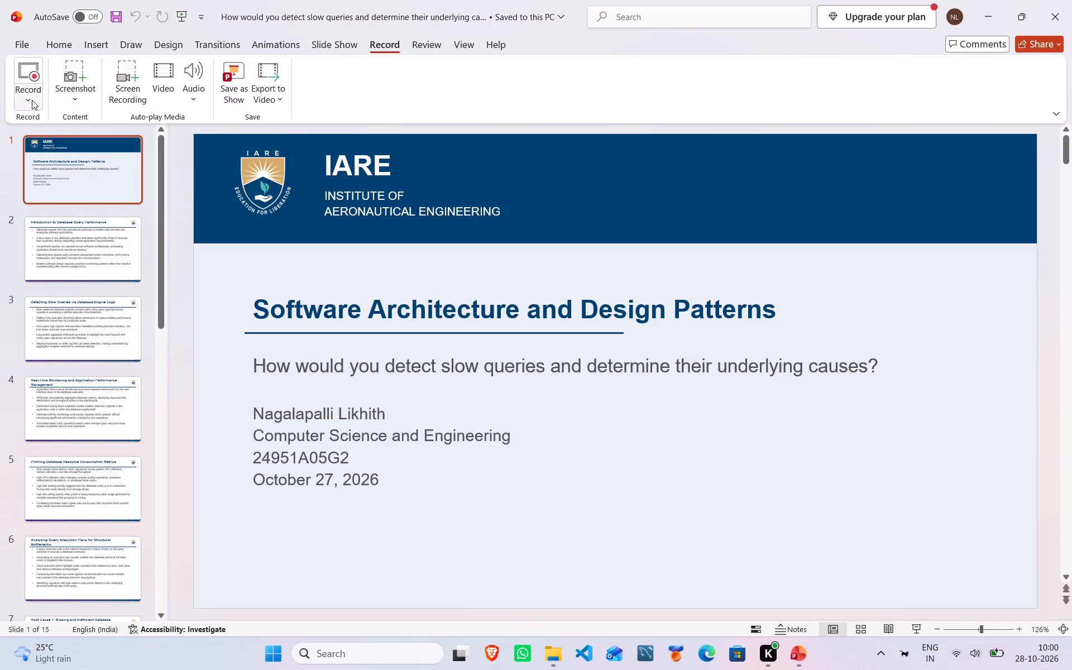
pyautogui.click(32, 100)
pyautogui.click(58, 119)
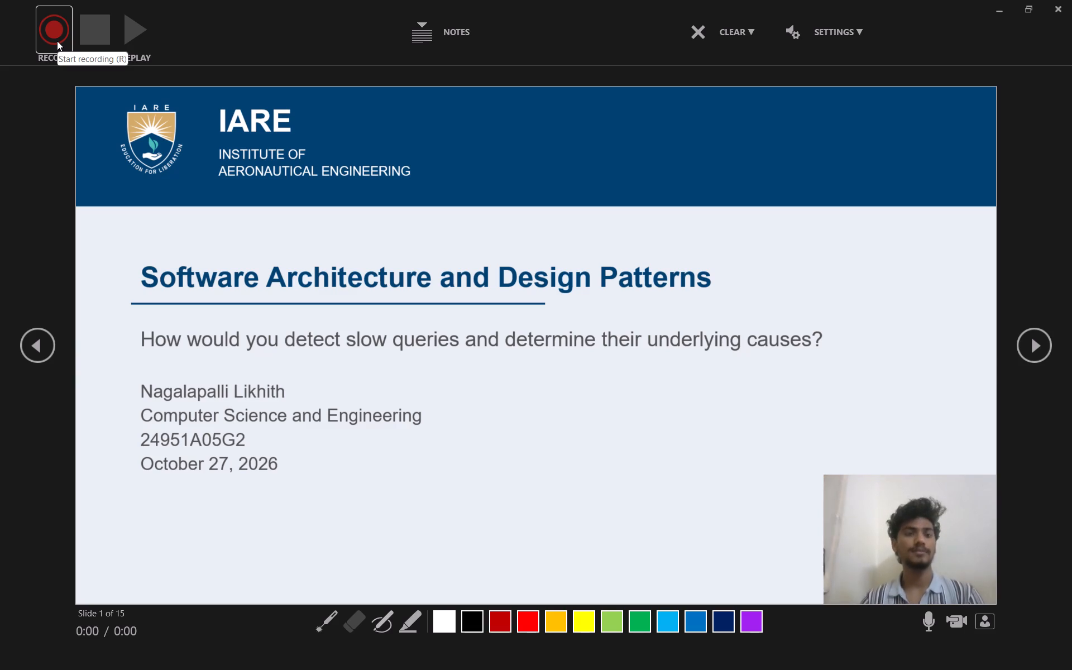
pyautogui.click(57, 41)
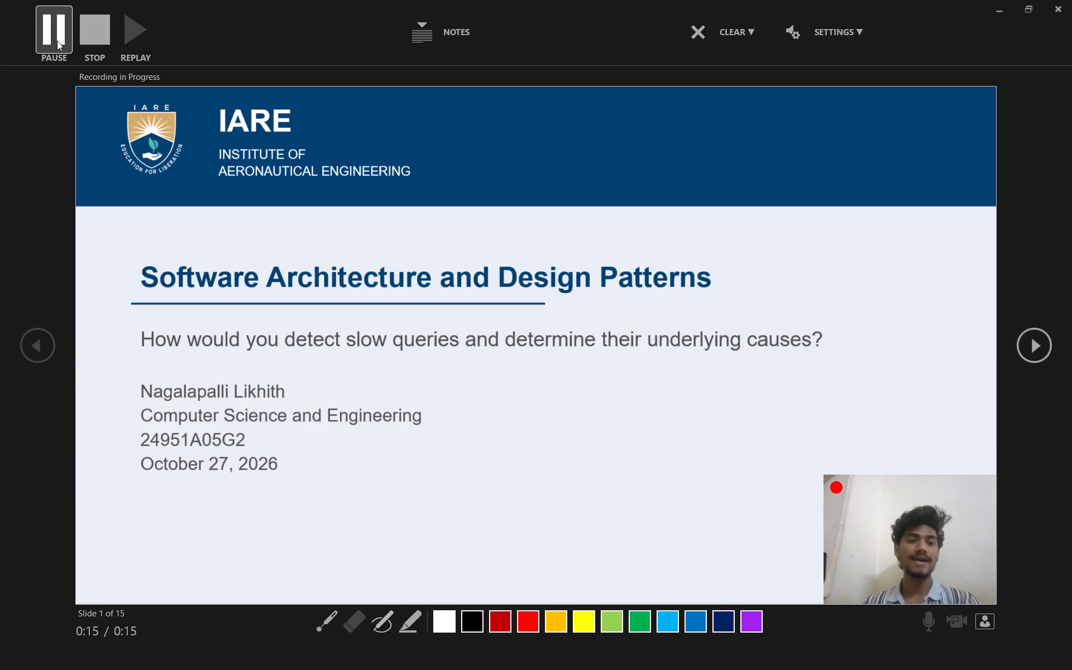
pyautogui.press('Right')
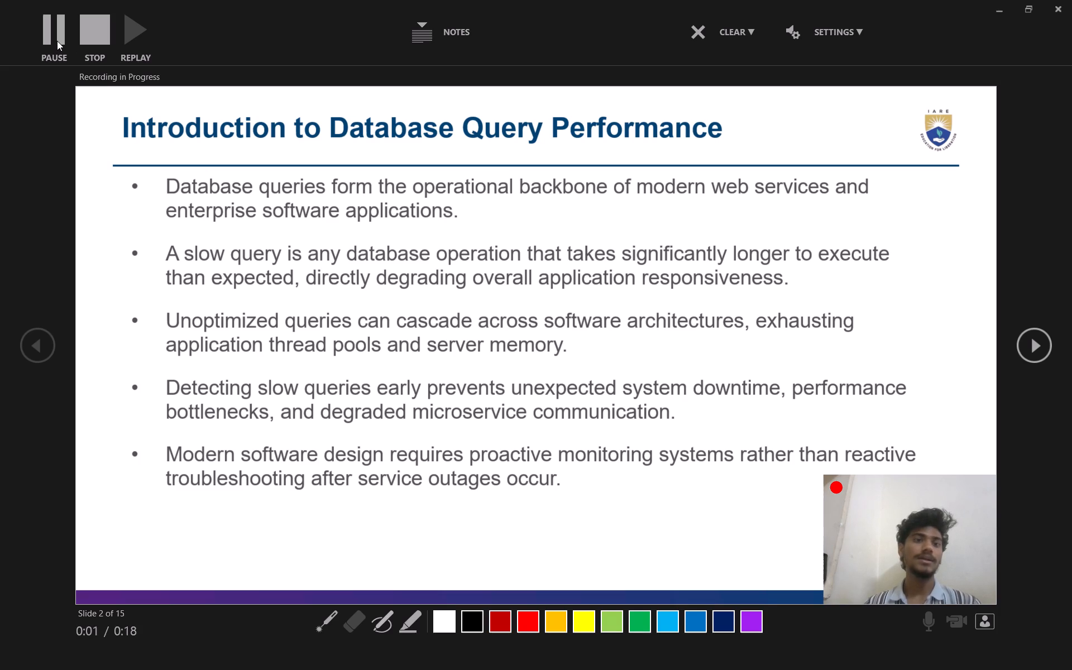
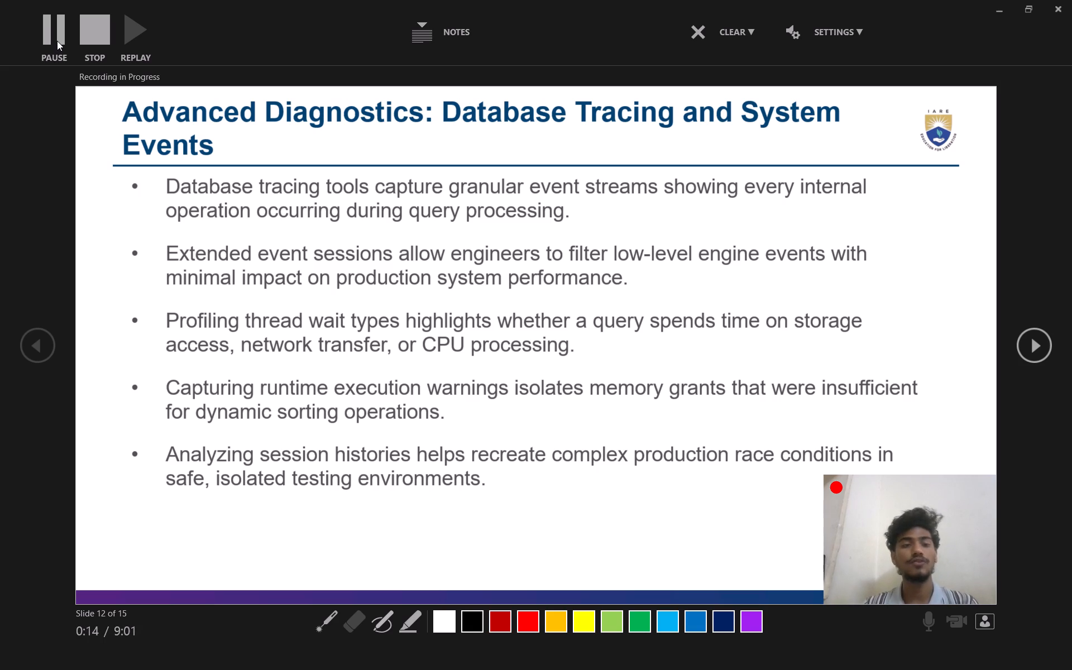
# Advance the recorded presentation from slide 12 to slide 13, Architectural Strategies for Query Optimization.
pyautogui.press('Right')
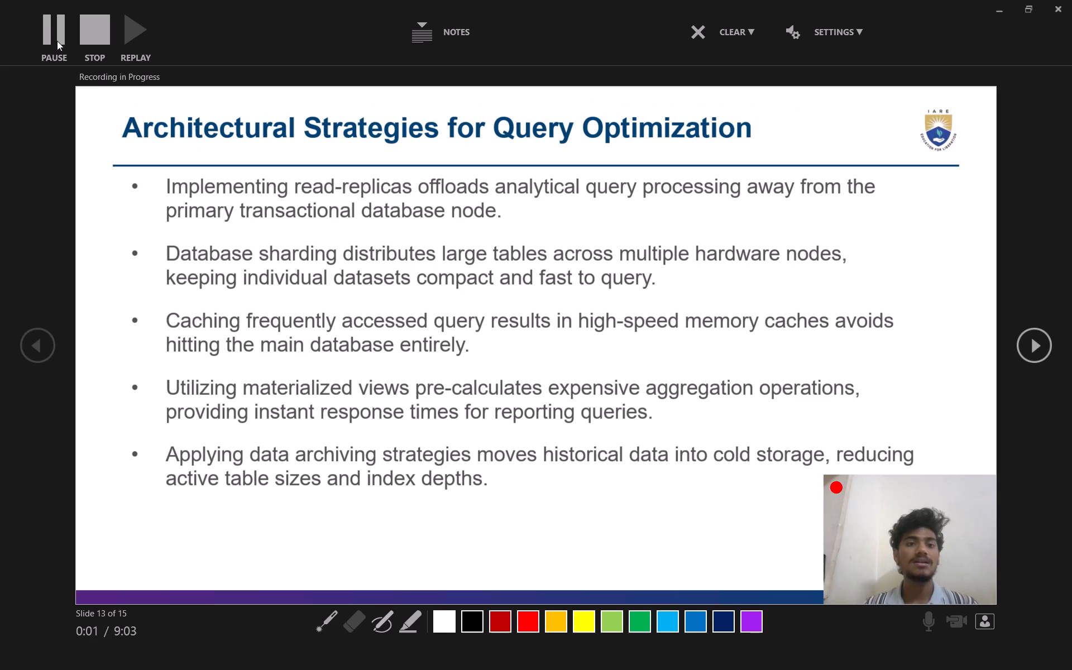
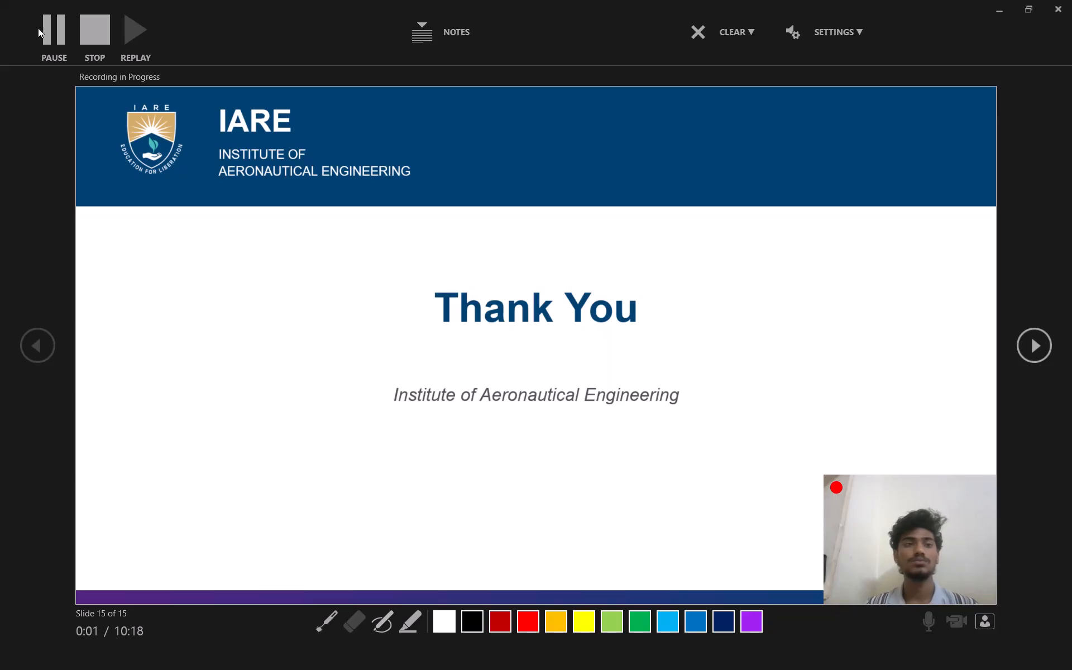
# Pause the recording on the closing Thank You slide and exit the recording view back to the presentation.
pyautogui.click(51, 35)
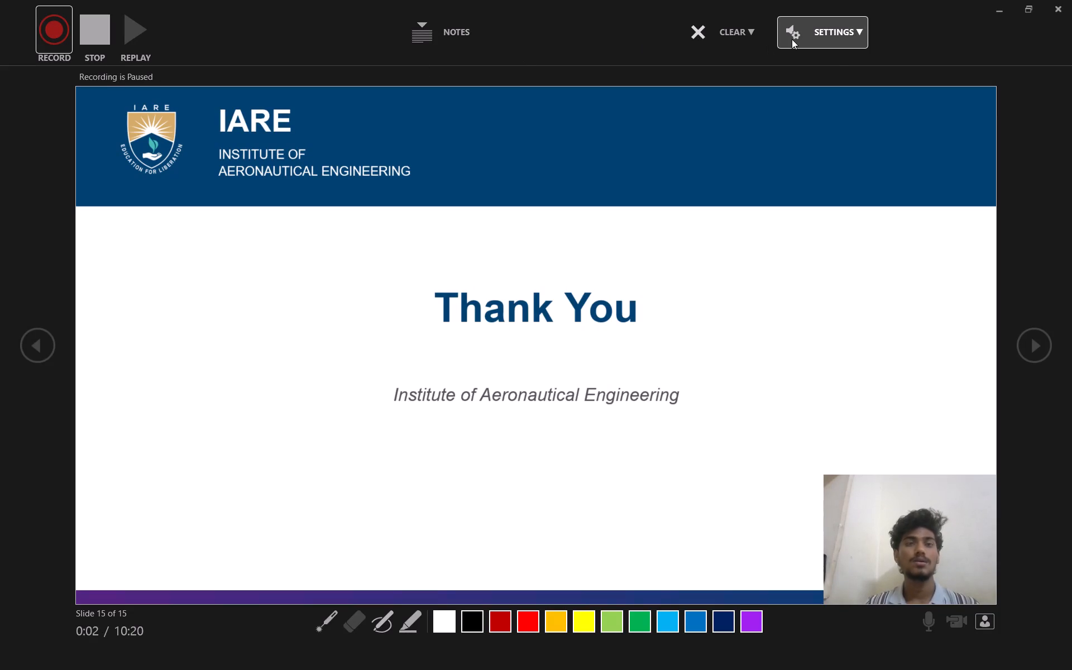
pyautogui.click(1050, 7)
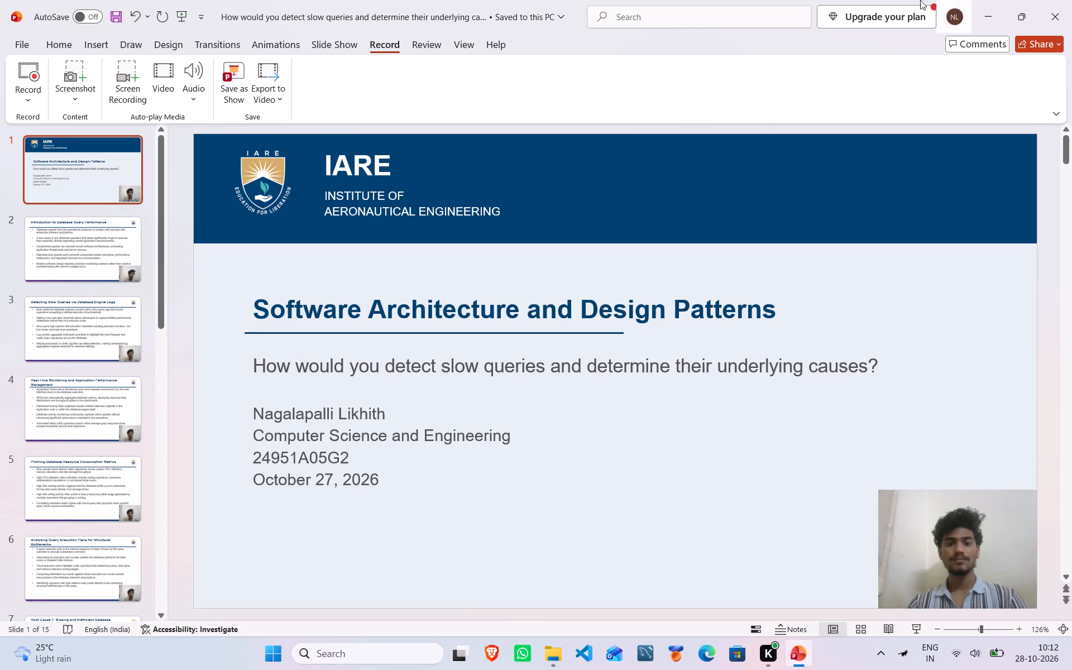
# Export the presentation as a Full HD (1080p) MPEG-4 video with recorded timings and narrations, saving it in the SADP folder.
pyautogui.click(276, 92)
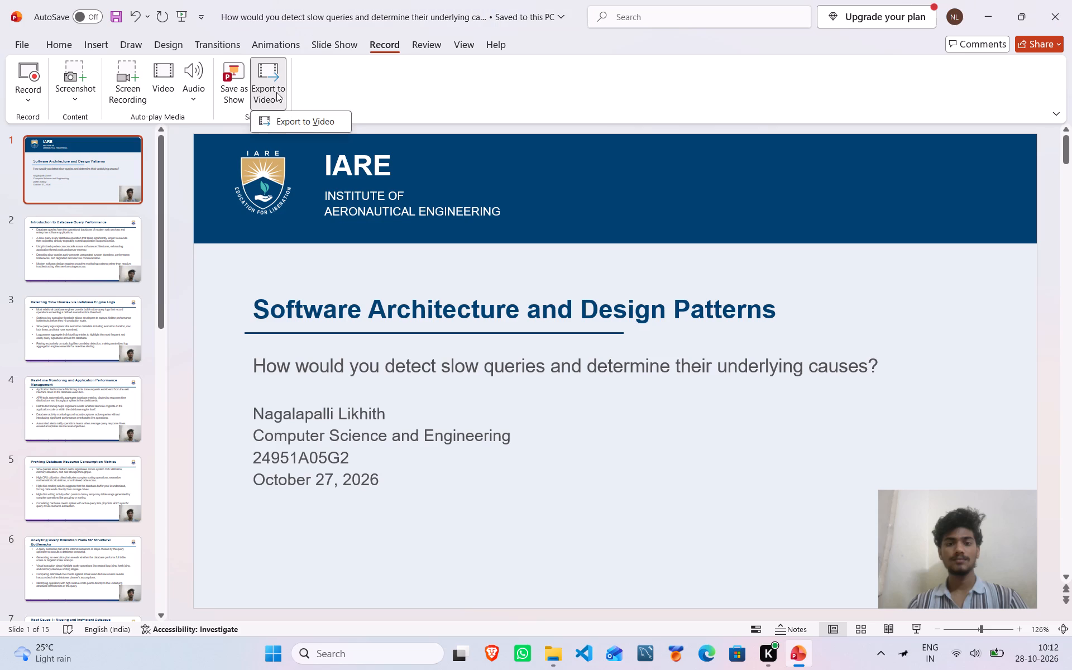
pyautogui.click(290, 121)
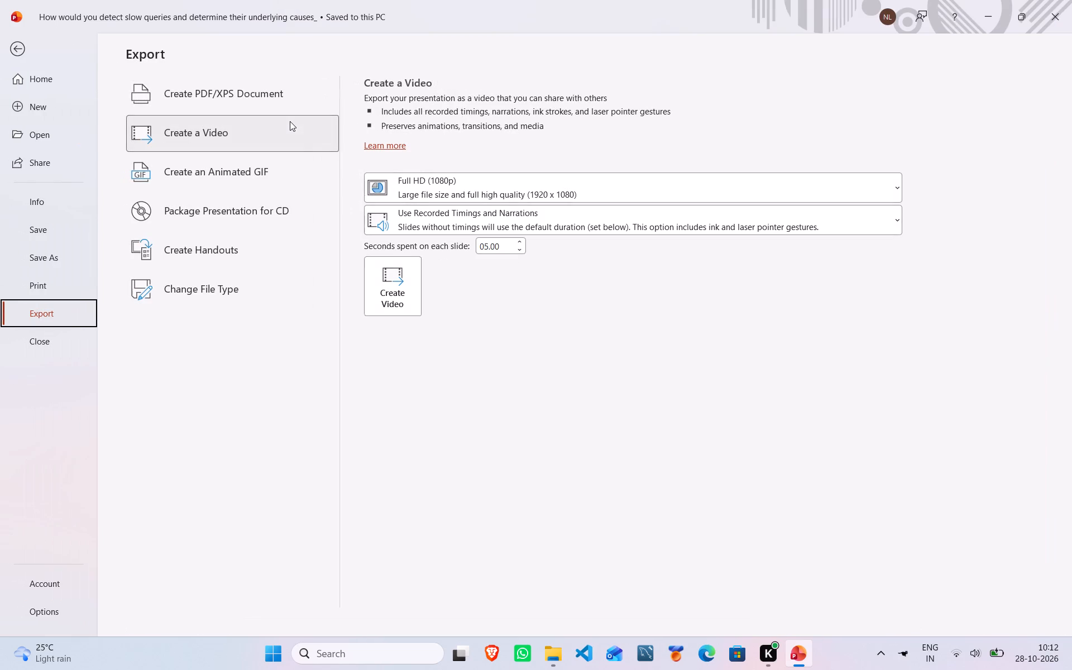
pyautogui.click(386, 276)
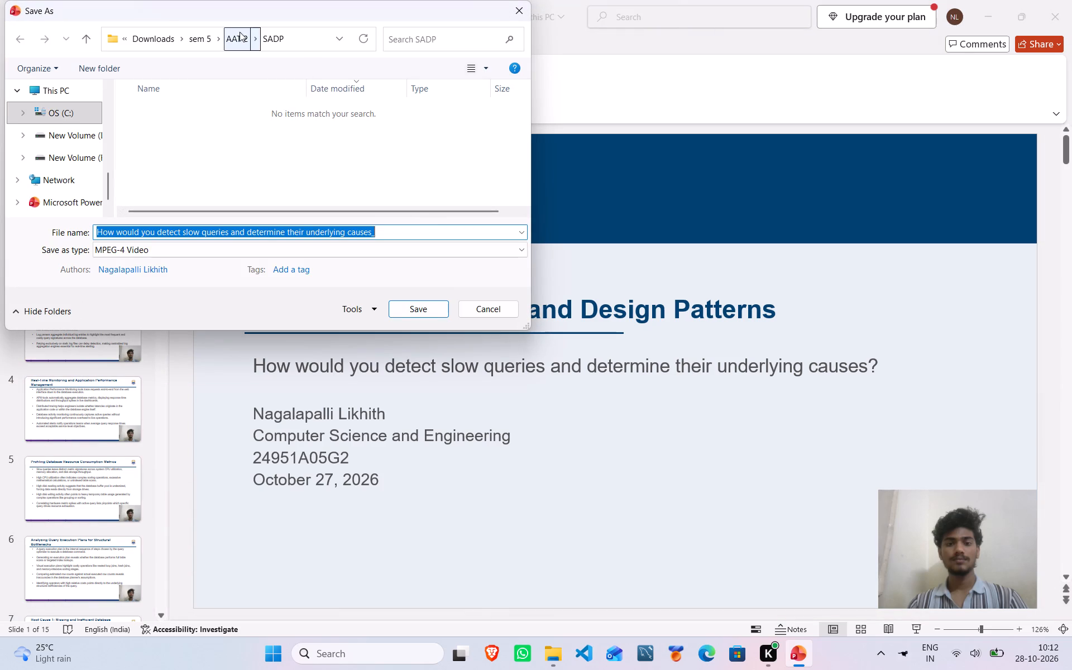
pyautogui.click(430, 312)
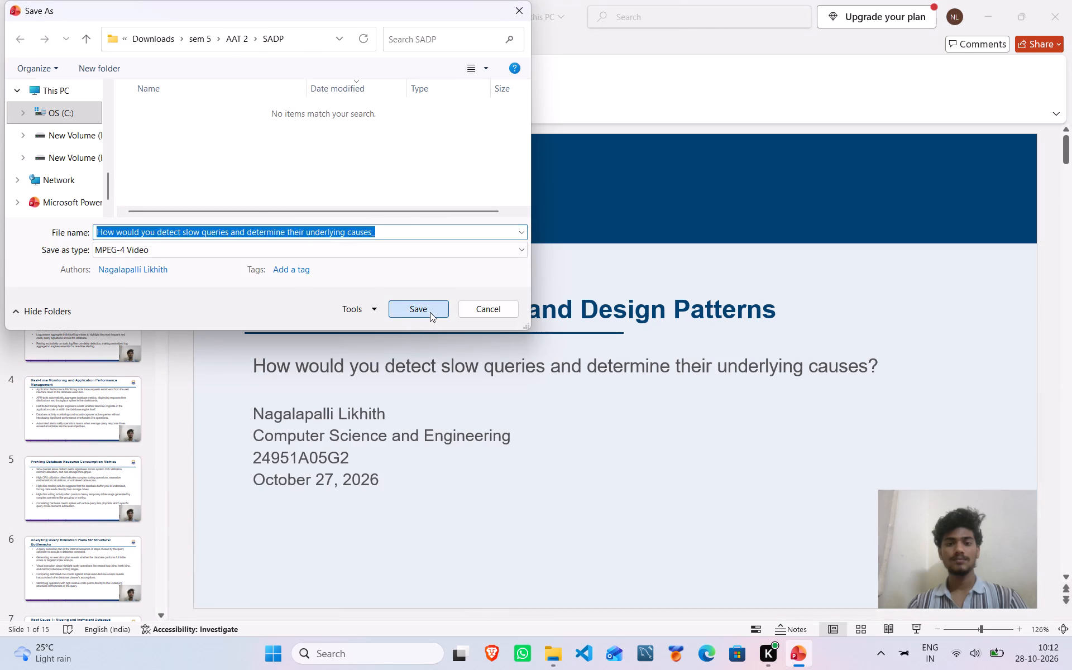
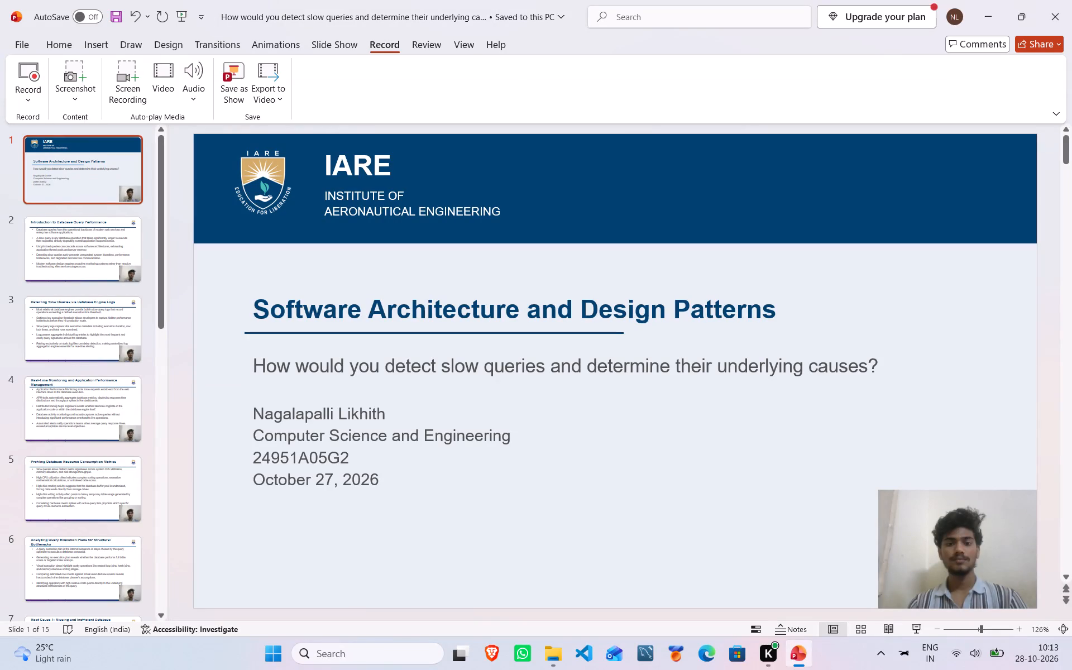
# Switch to Google Drive in Brave and upload the slow queries MP4 video from the local SADP folder into the AAT 2 folder.
pyautogui.click(493, 652)
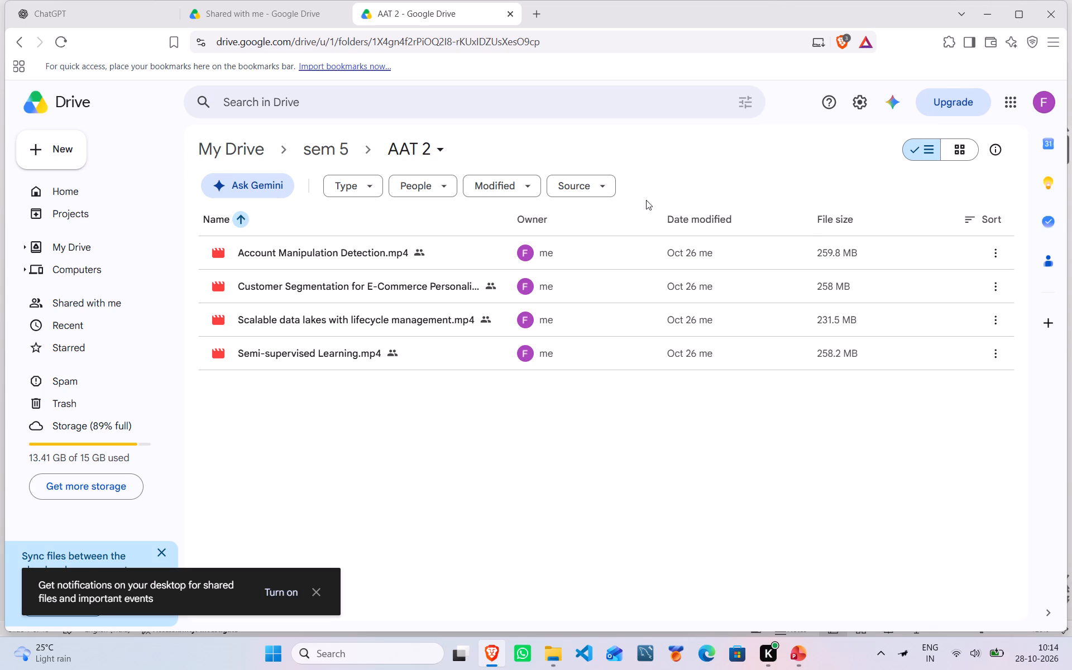
pyautogui.click(71, 147)
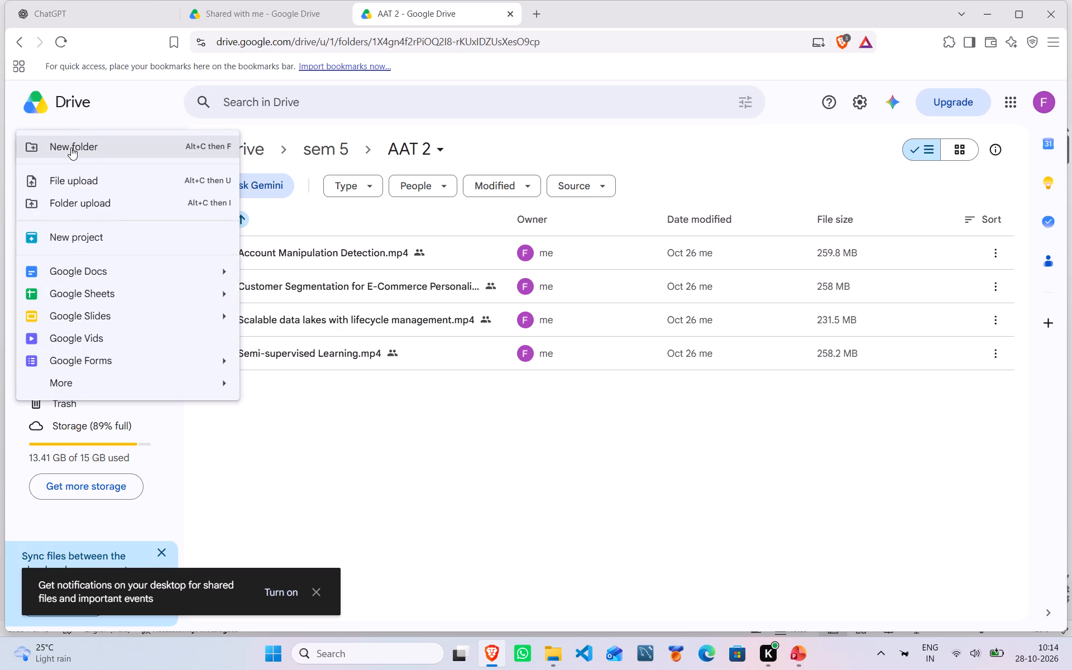
pyautogui.click(93, 179)
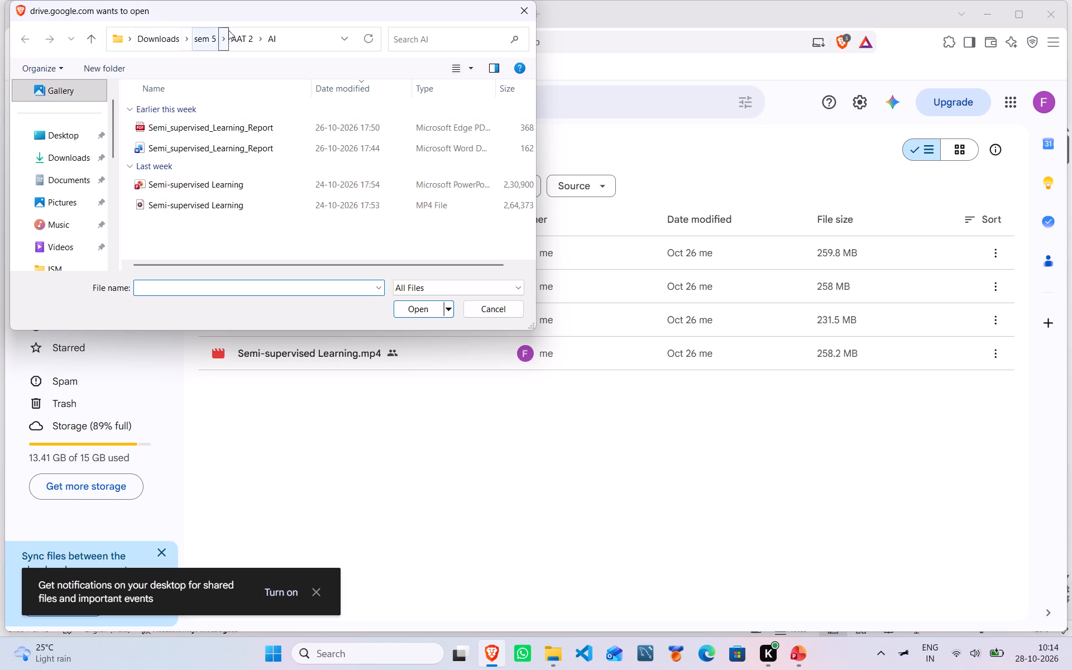
pyautogui.click(240, 40)
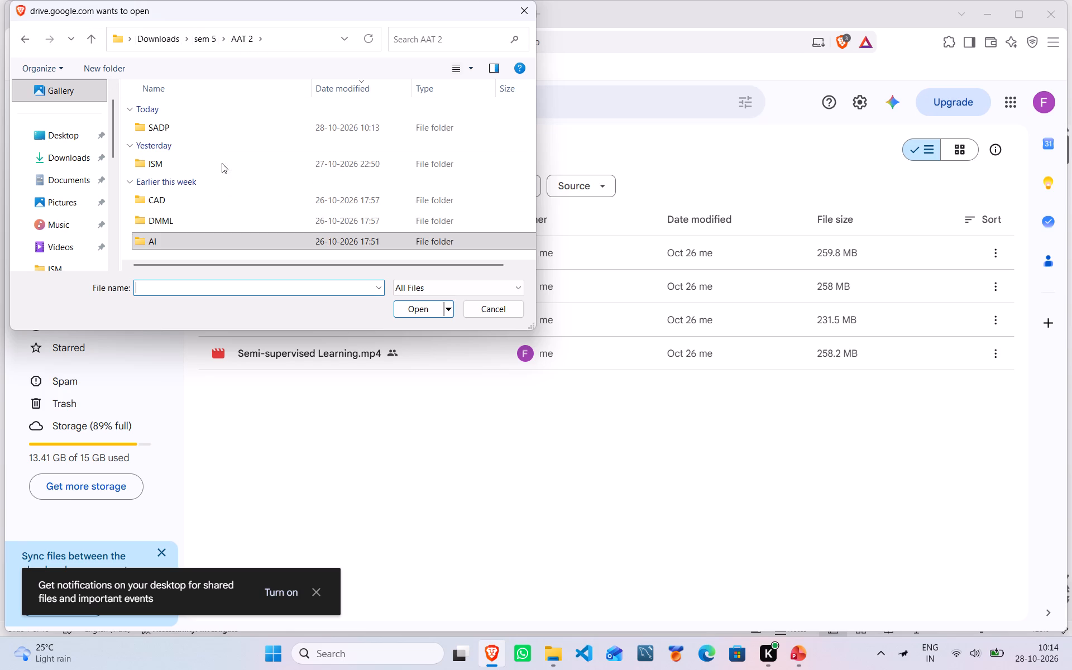
pyautogui.doubleClick(181, 129)
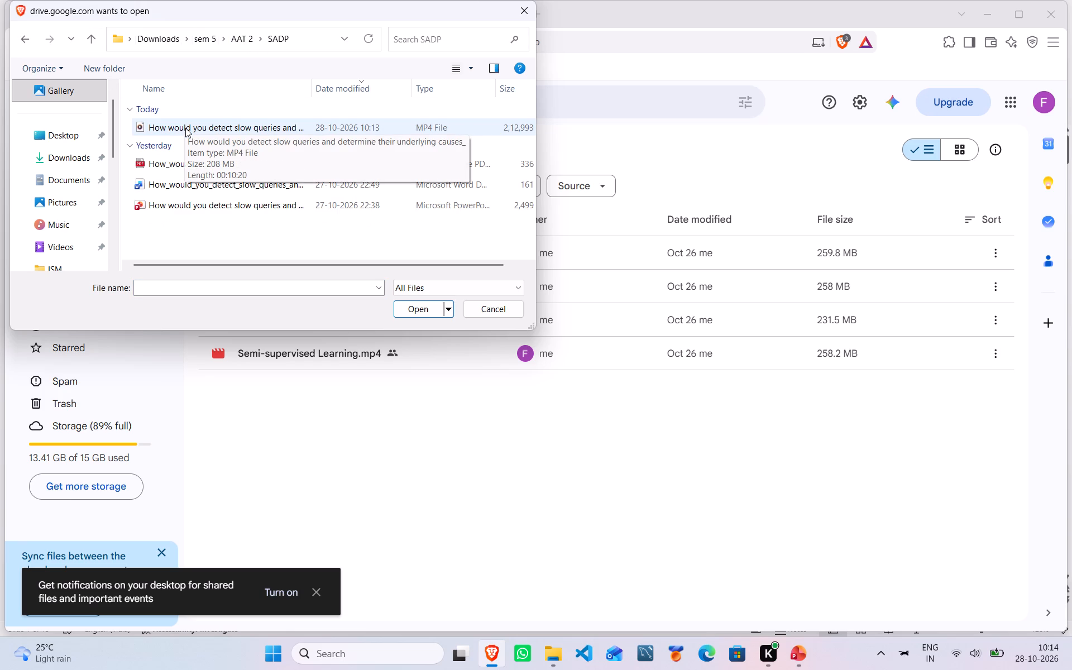
pyautogui.doubleClick(185, 130)
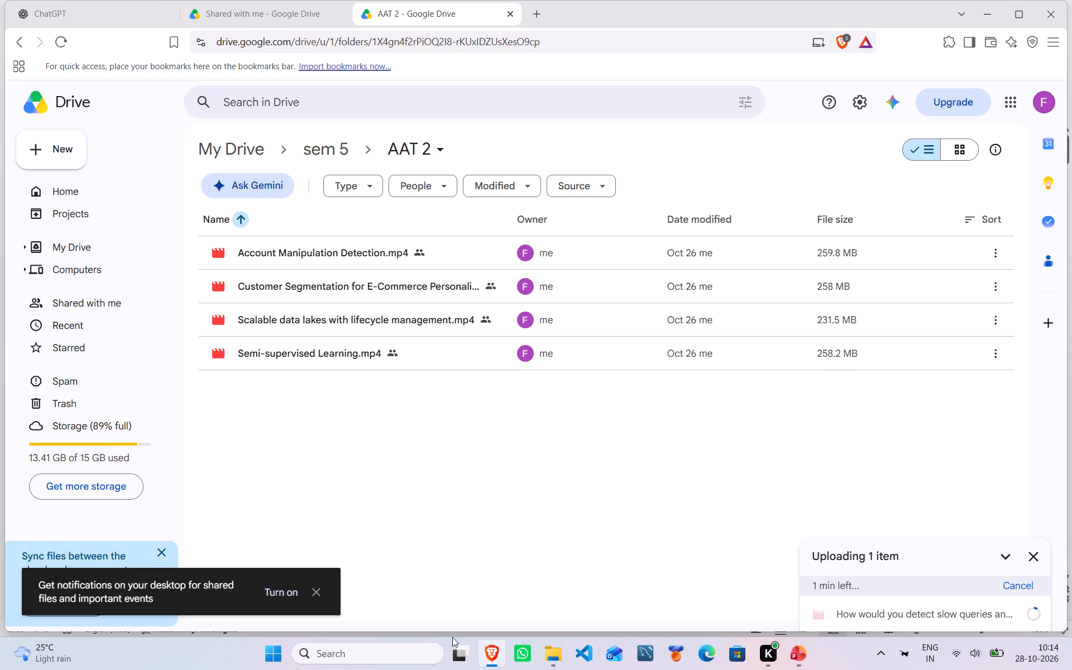
pyautogui.click(317, 588)
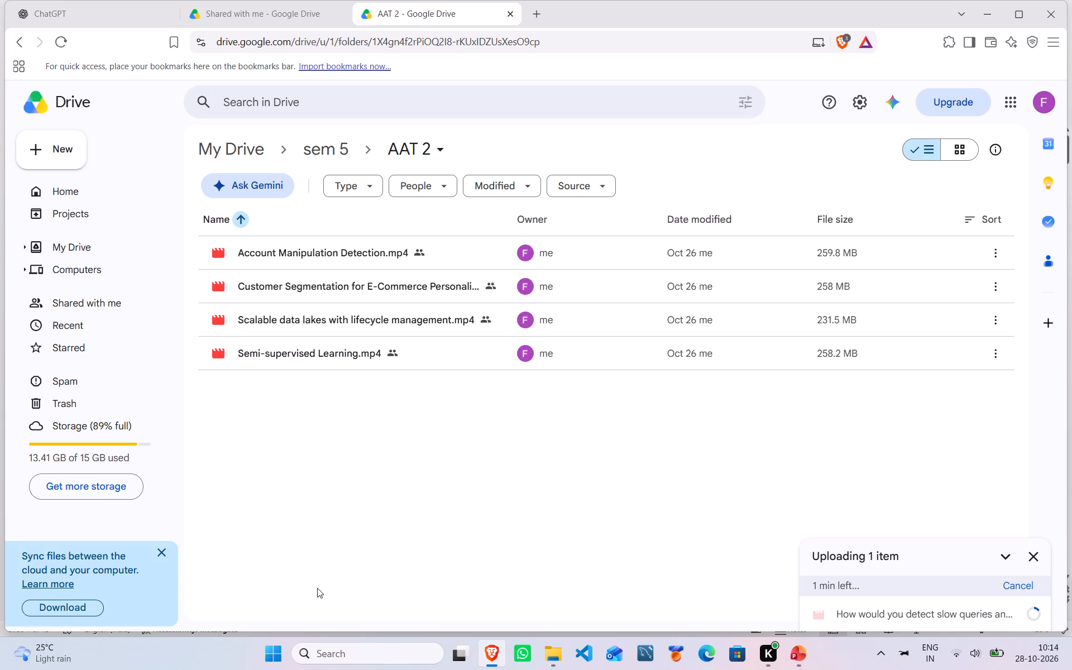
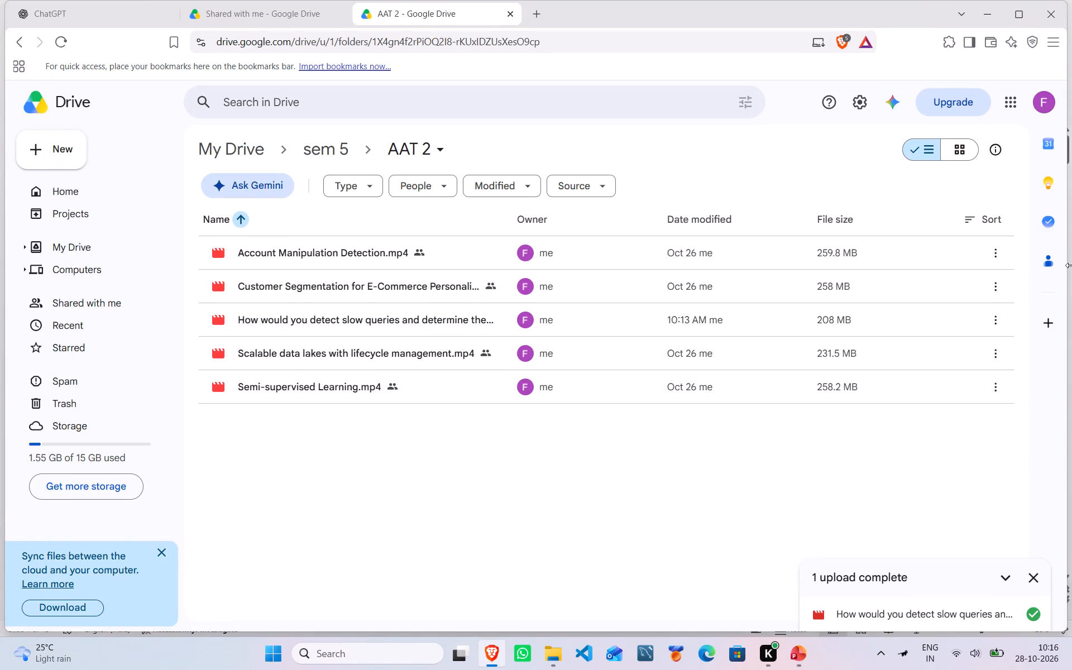
# Share the slow queries video with anyone who has the link, leaving them as viewers, and copy its sharing link.
pyautogui.click(989, 319)
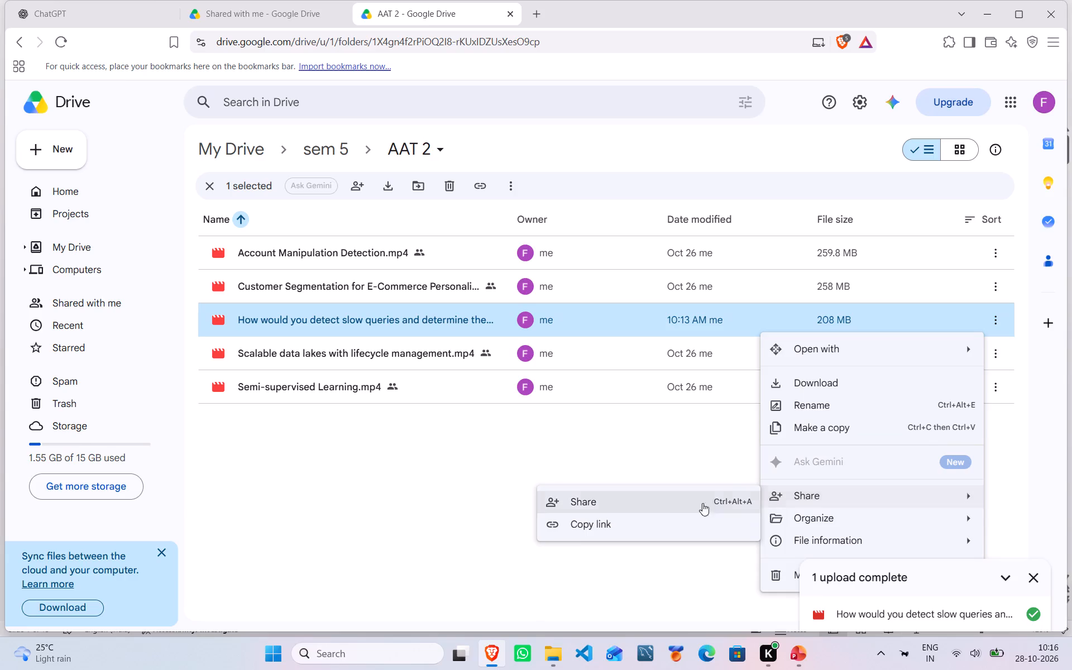
pyautogui.click(679, 524)
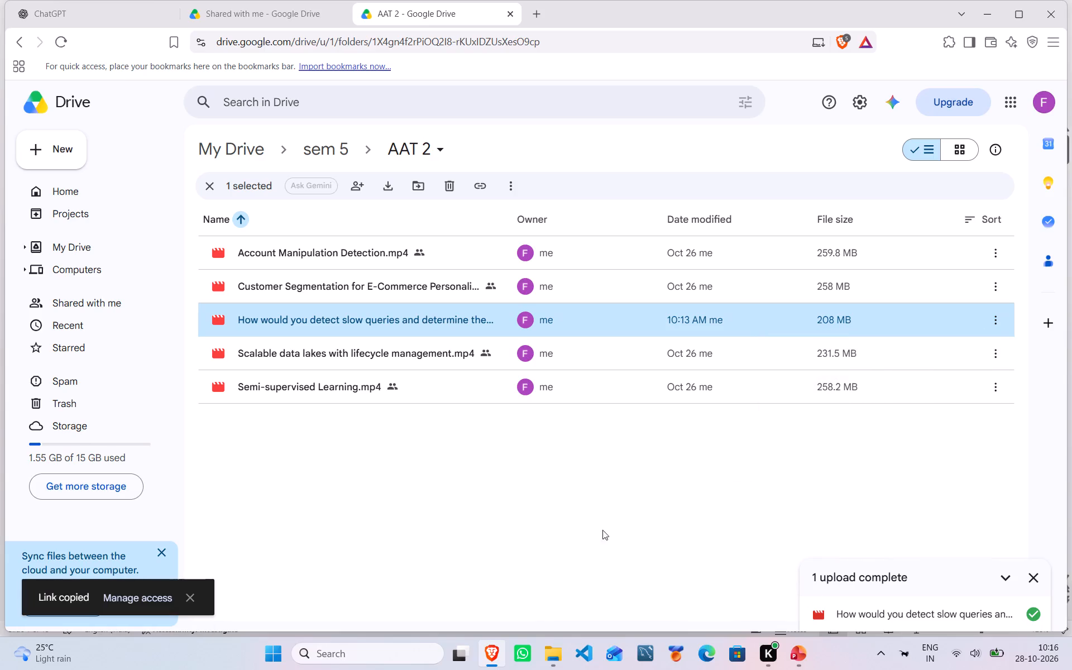
pyautogui.click(133, 599)
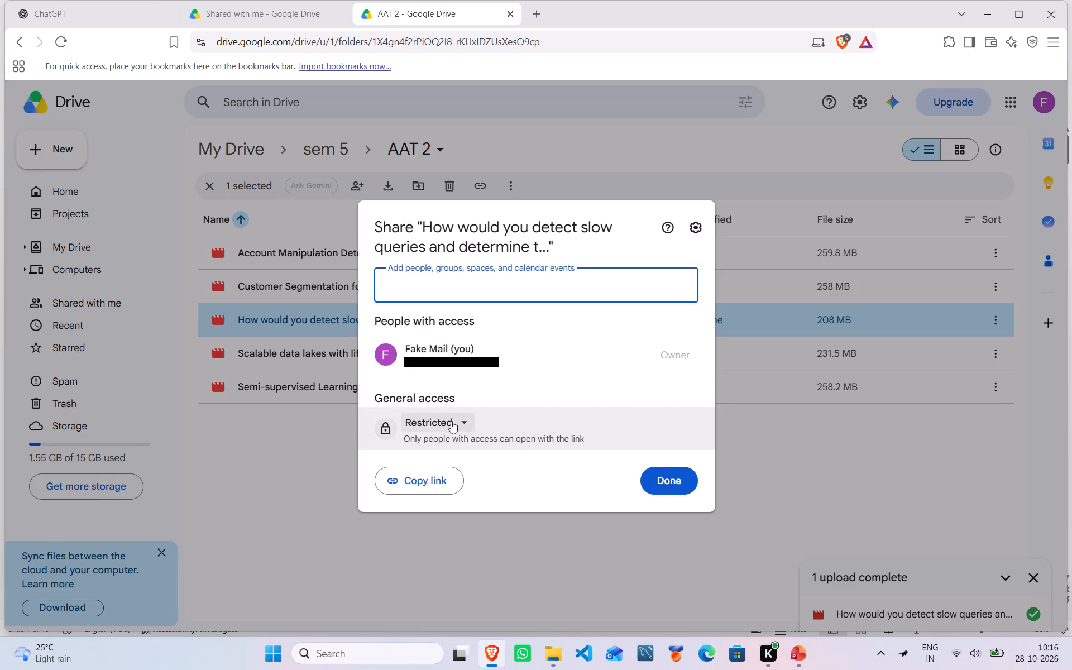
pyautogui.click(450, 422)
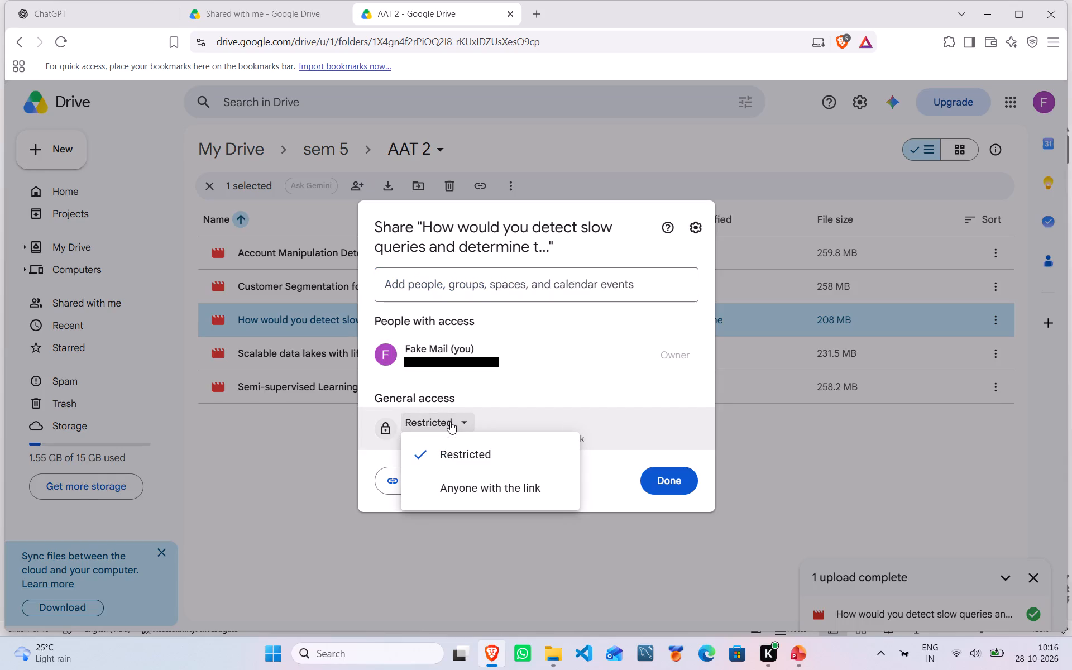
pyautogui.click(473, 491)
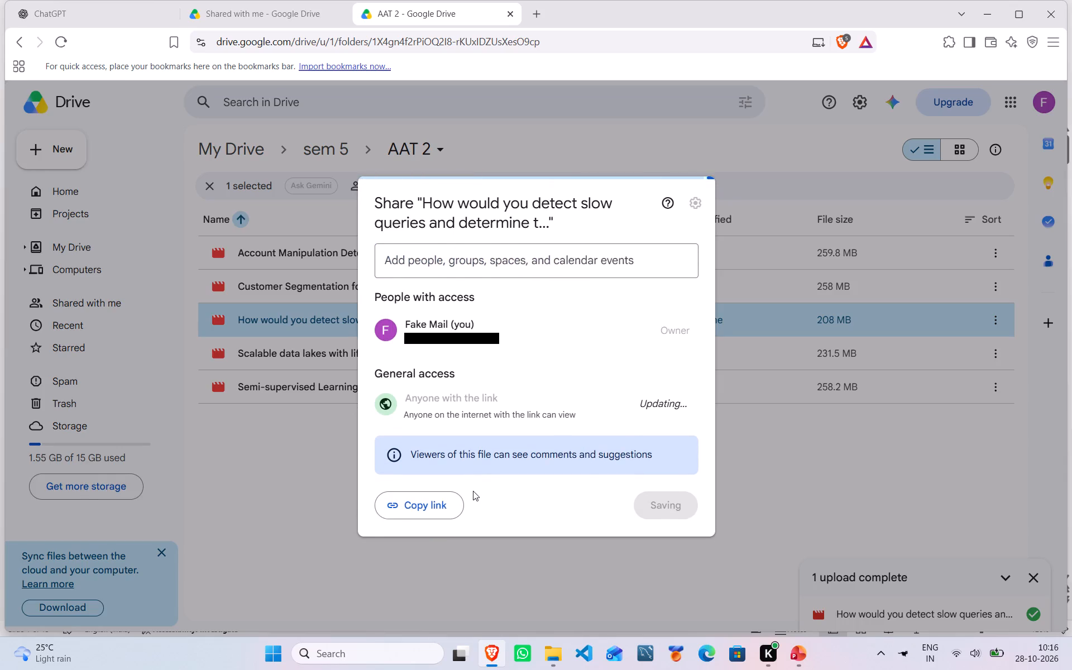
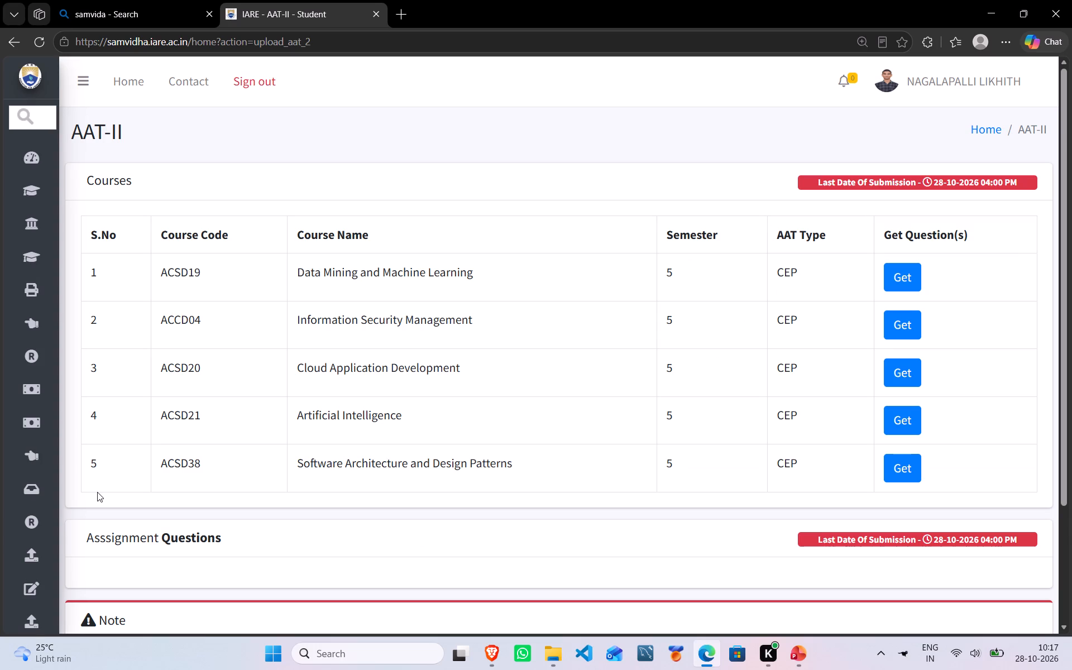
pyautogui.click(910, 465)
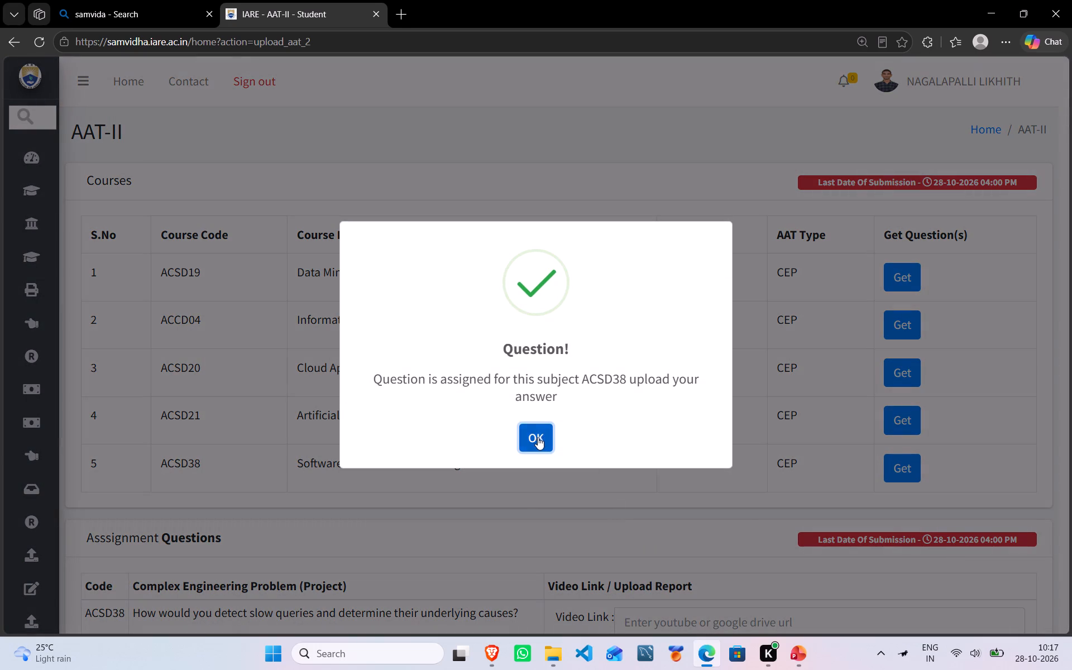
pyautogui.click(537, 437)
pyautogui.scroll(-1, 519, 489)
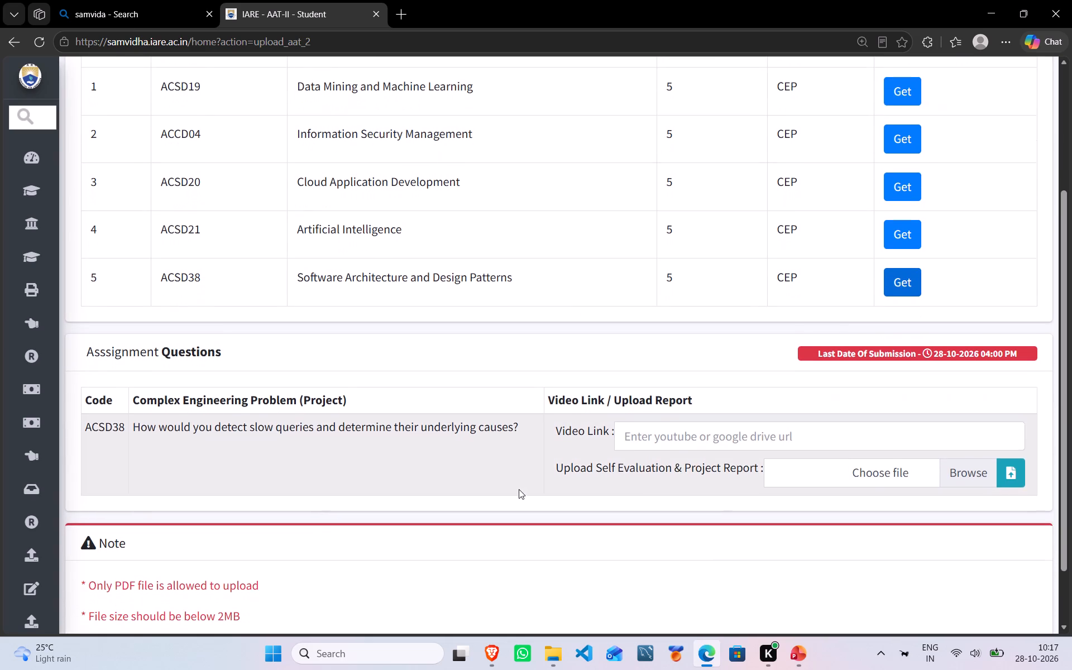
pyautogui.scroll(-1, 519, 489)
pyautogui.click(680, 430)
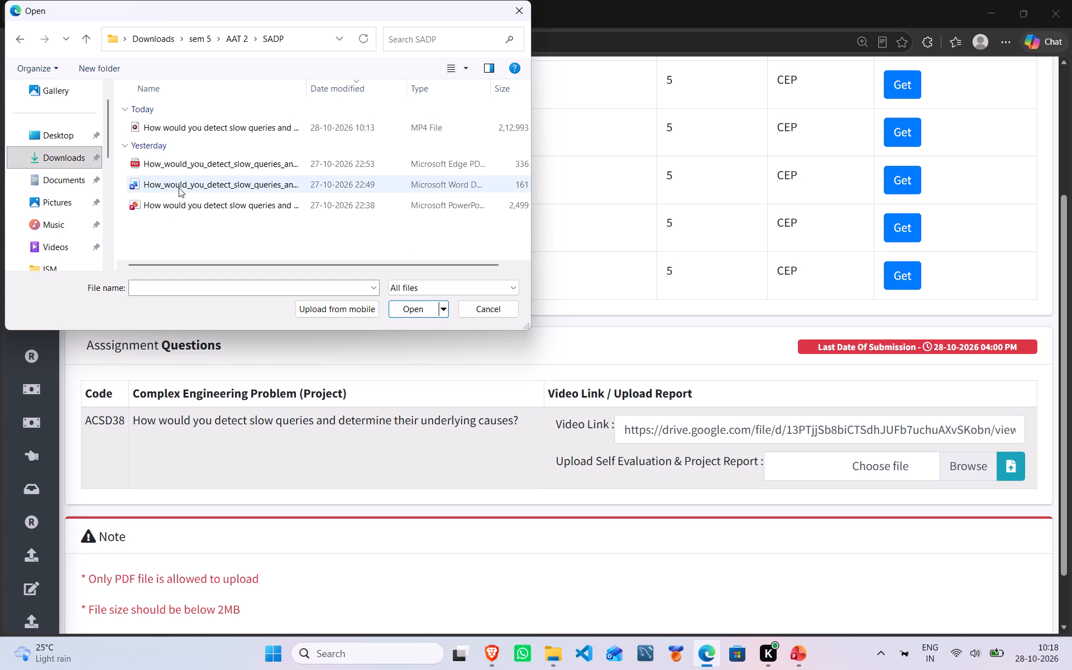
pyautogui.doubleClick(172, 165)
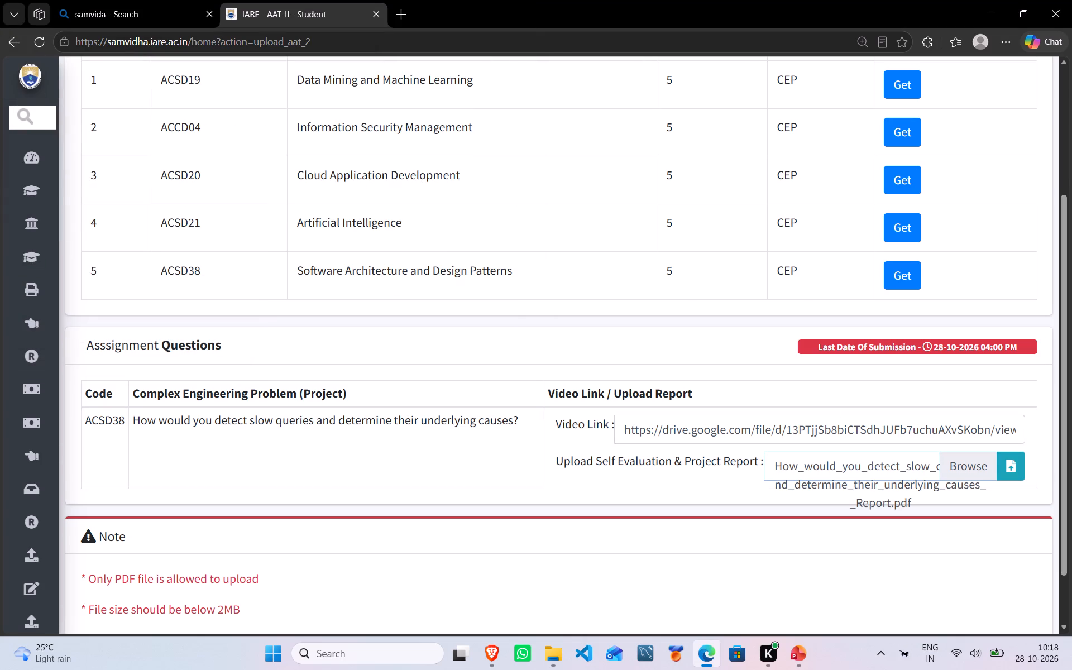
pyautogui.click(1007, 470)
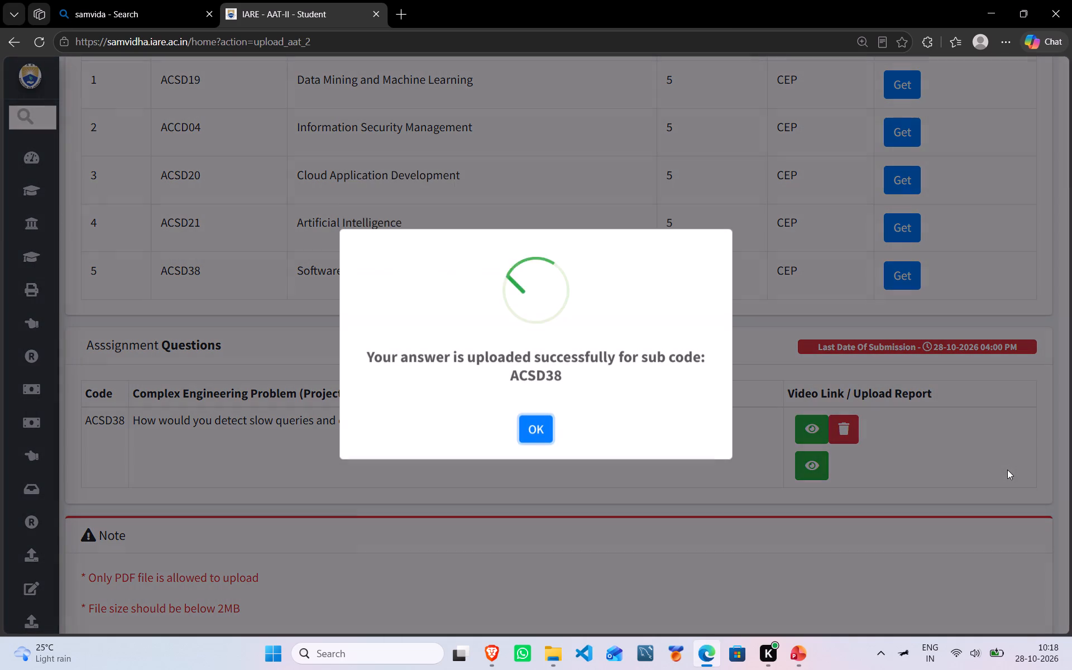
pyautogui.click(533, 423)
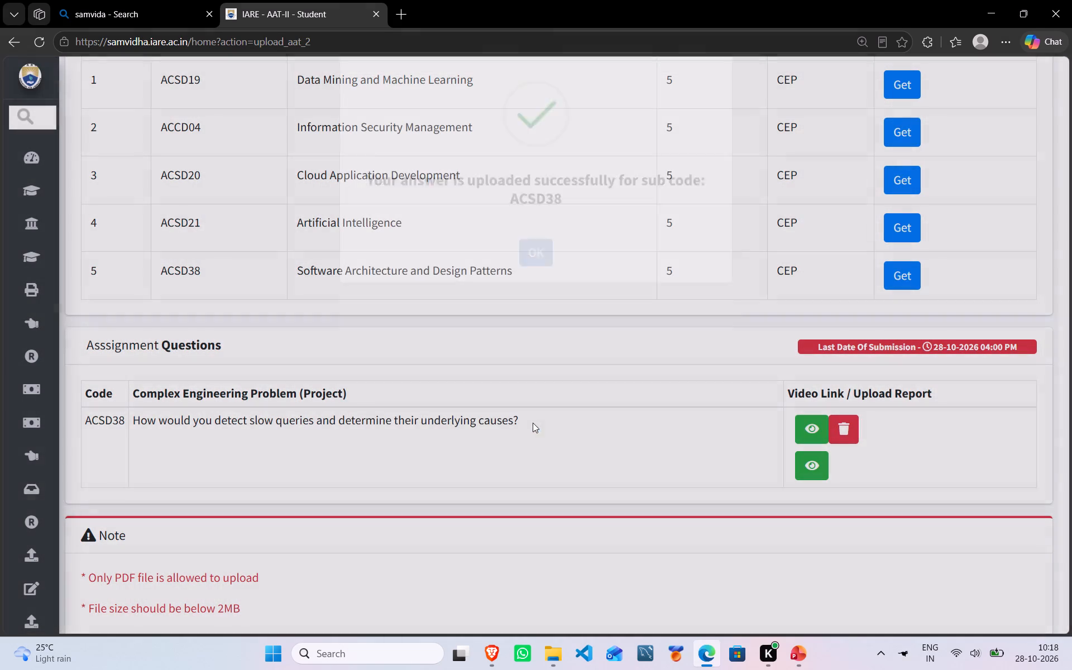
# Get the ACSD19 Data Mining and Machine Learning question and play its submitted video briefly to check it, closing it when done.
pyautogui.click(898, 80)
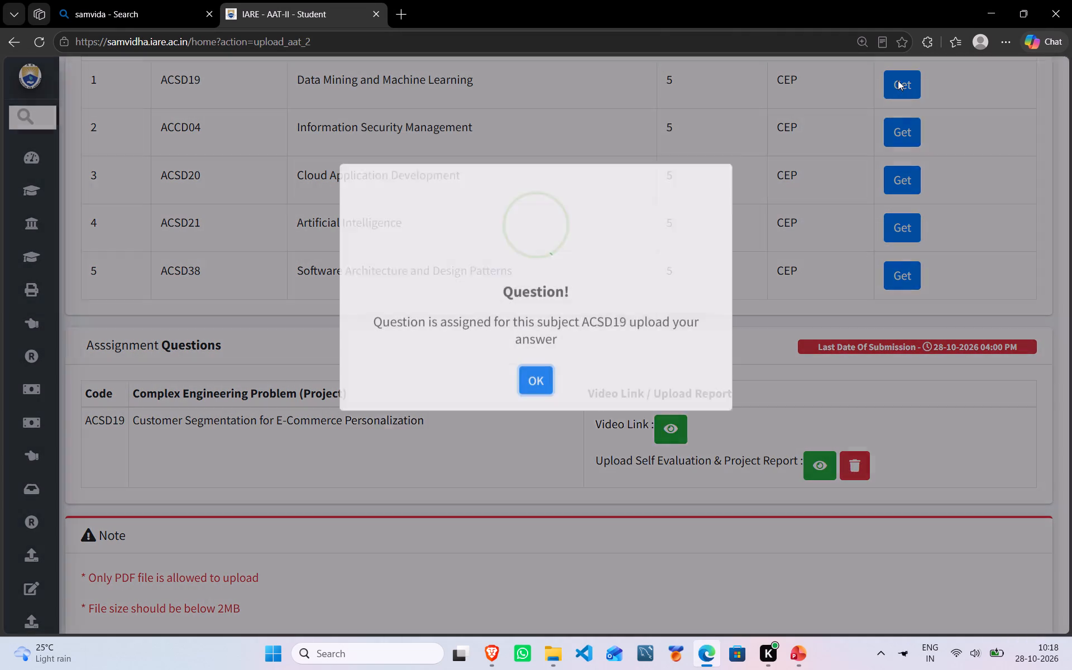
pyautogui.click(527, 437)
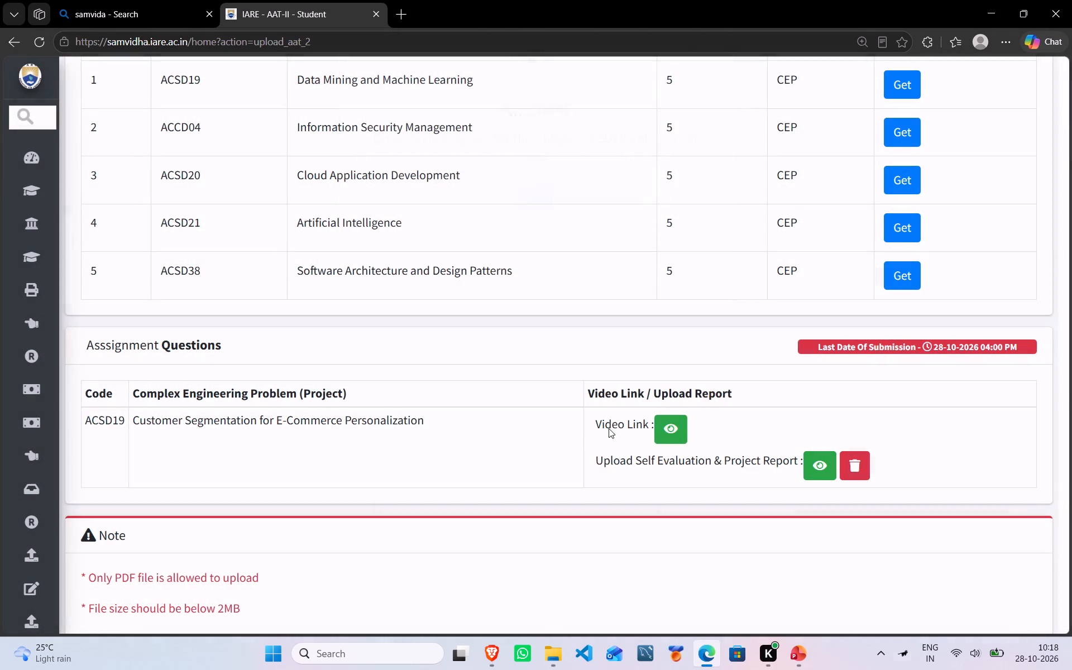
pyautogui.click(674, 420)
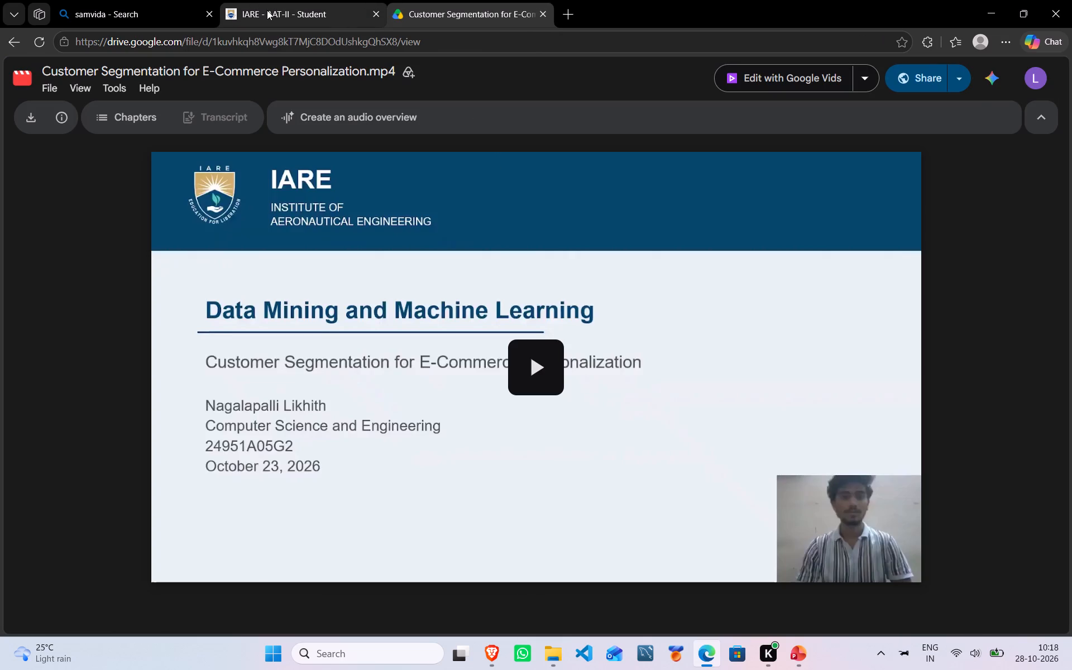
pyautogui.click(538, 343)
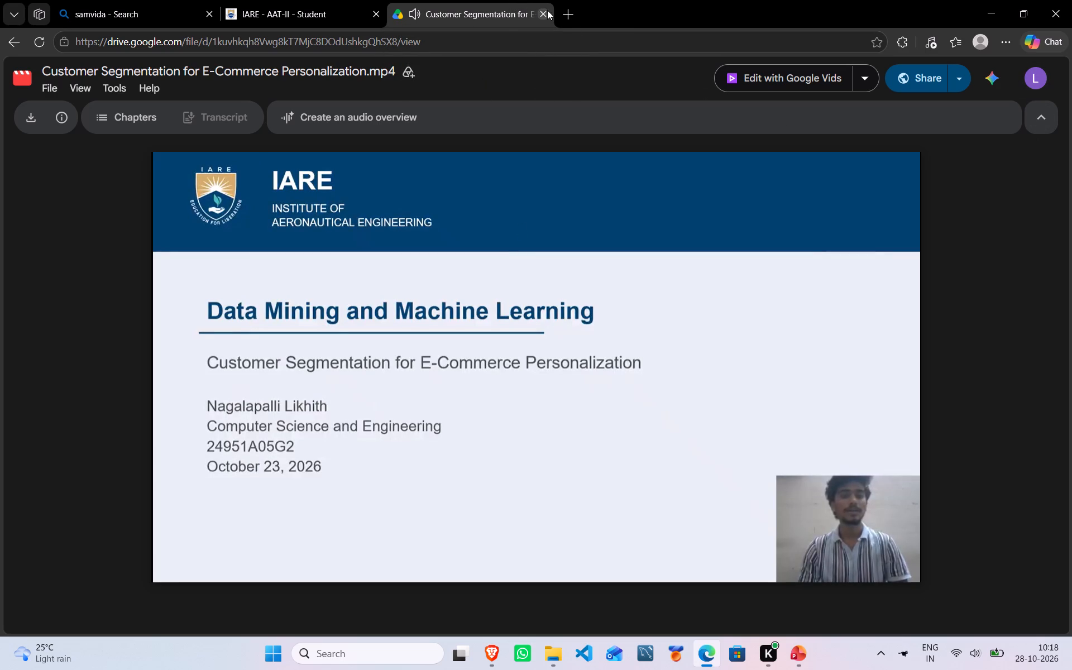
pyautogui.click(545, 16)
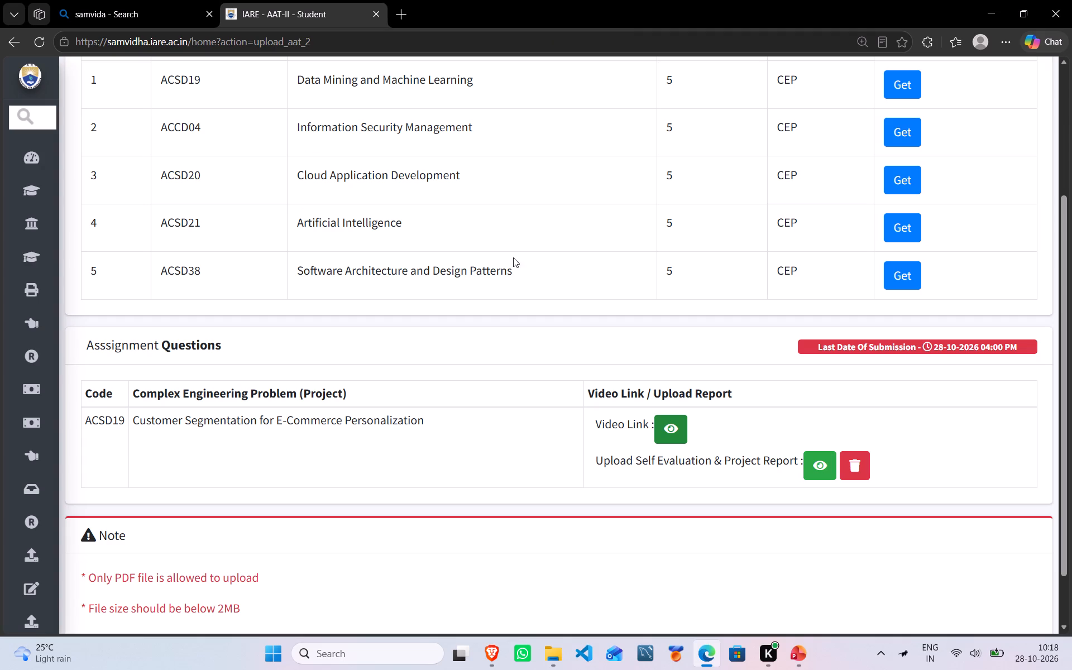
# Look through the submitted ACSD19 self-evaluation and project report PDF from first page to last, and close it.
pyautogui.click(826, 462)
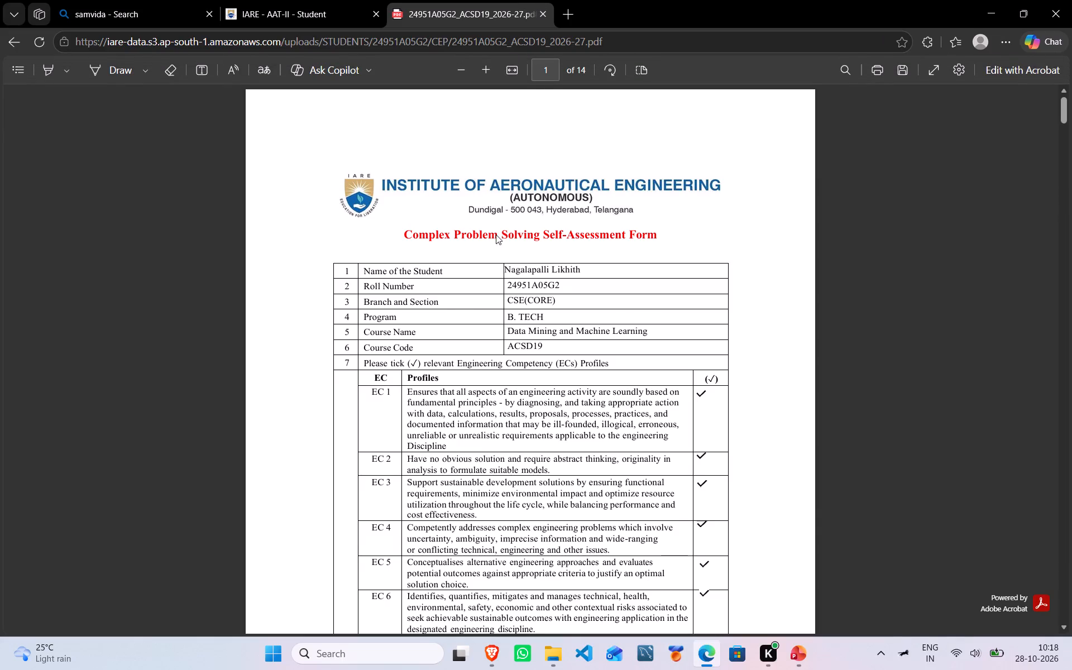
pyautogui.scroll(-9, 446, 576)
pyautogui.scroll(-14, 446, 576)
pyautogui.scroll(-20, 446, 576)
pyautogui.scroll(-6, 446, 576)
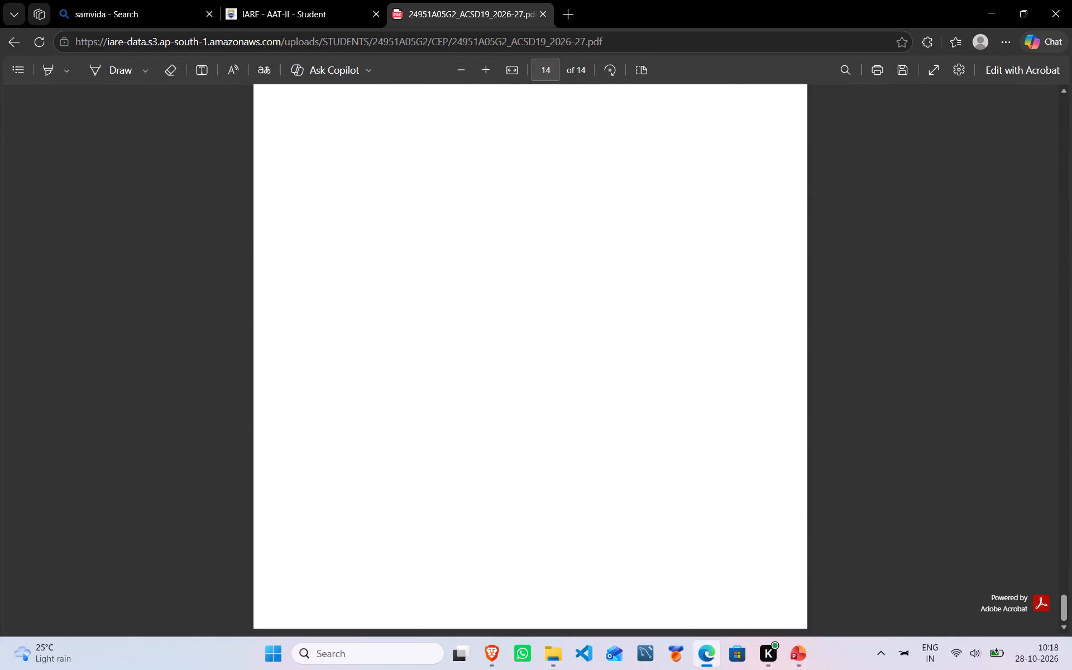
pyautogui.scroll(-11, 446, 576)
pyautogui.scroll(8, 446, 576)
pyautogui.scroll(-10, 446, 576)
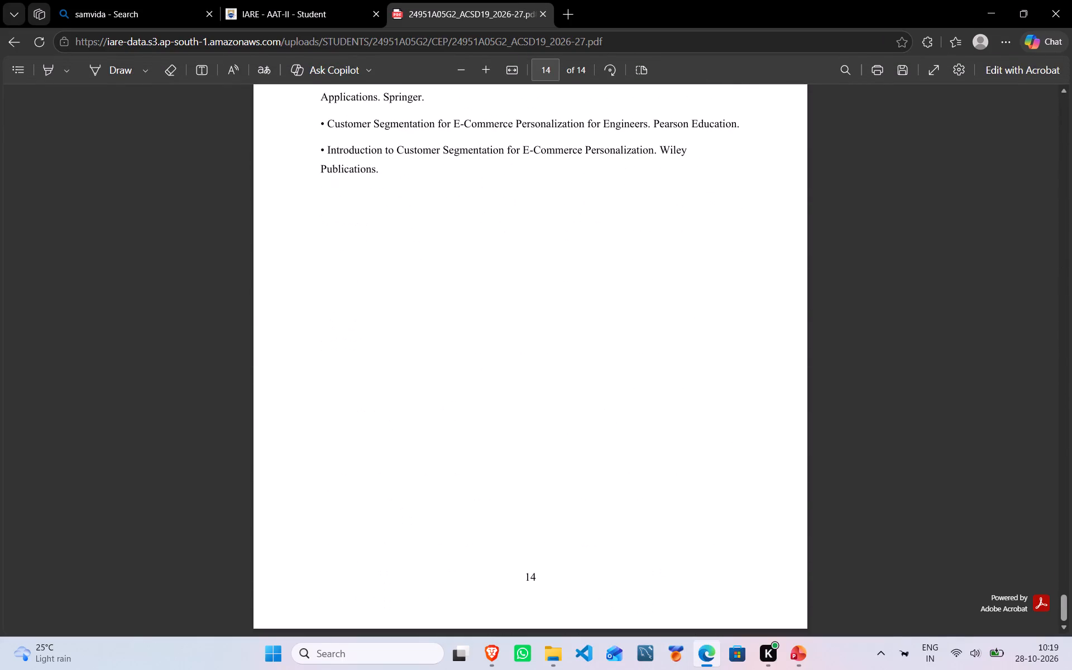
pyautogui.scroll(12, 446, 576)
pyautogui.scroll(14, 446, 576)
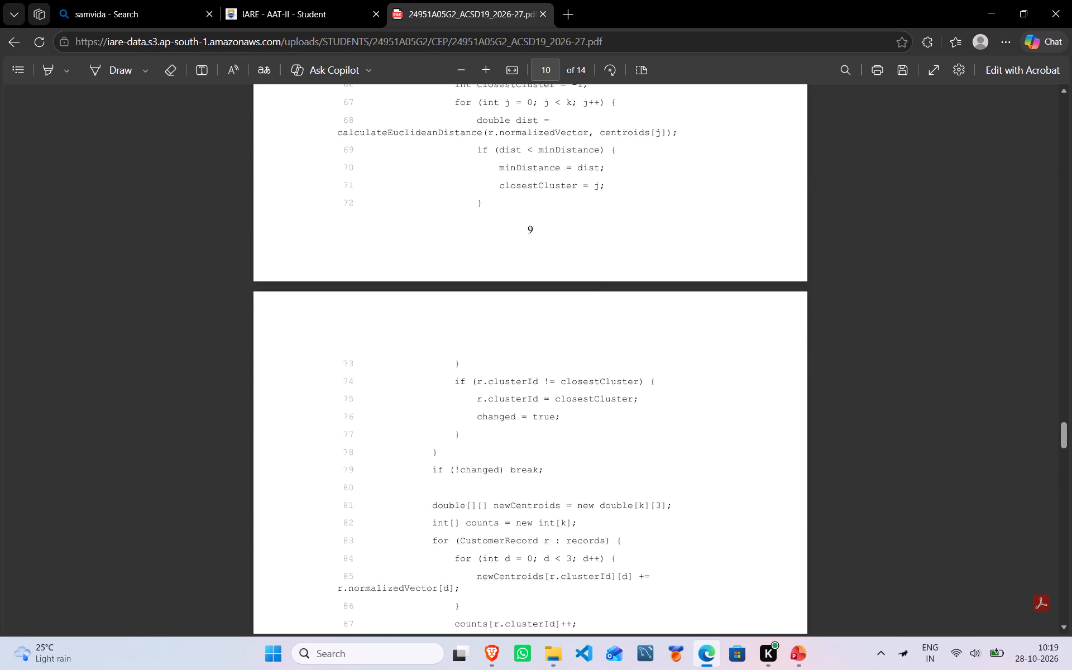
pyautogui.scroll(18, 446, 576)
pyautogui.scroll(12, 446, 576)
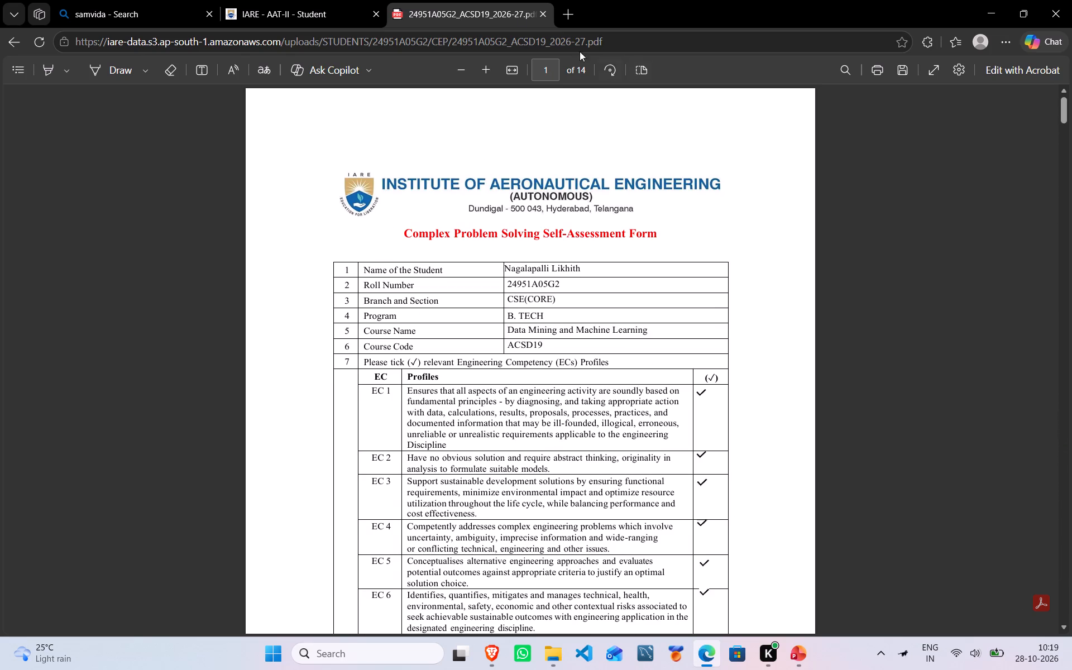
pyautogui.click(540, 11)
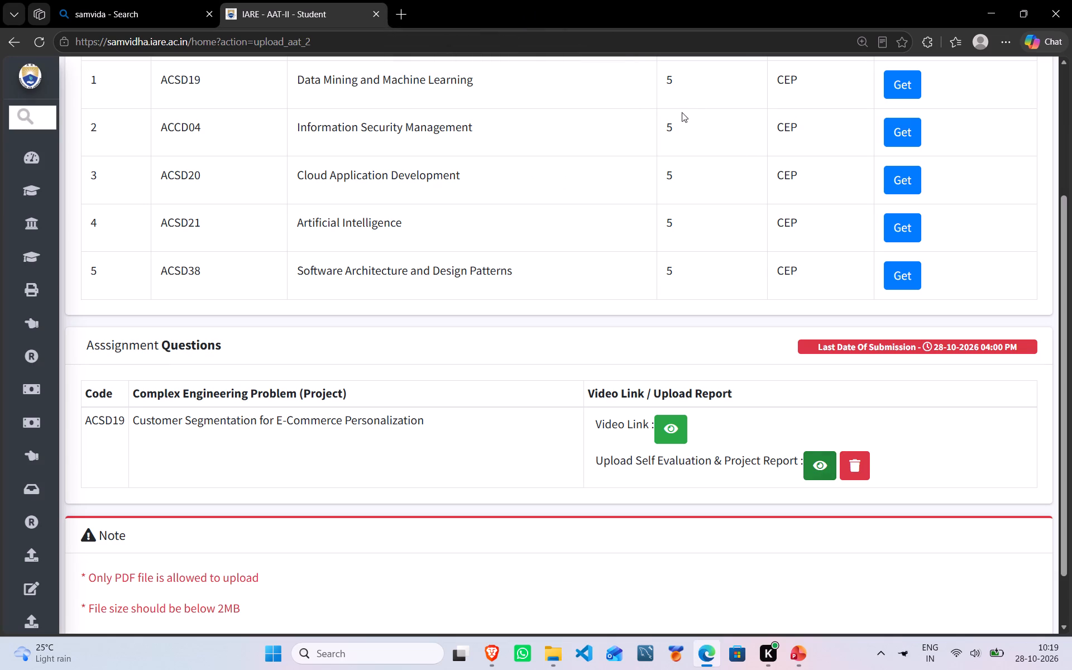
# Get the ACCD04 Information Security Management question and open its submitted video link for checking.
pyautogui.click(893, 126)
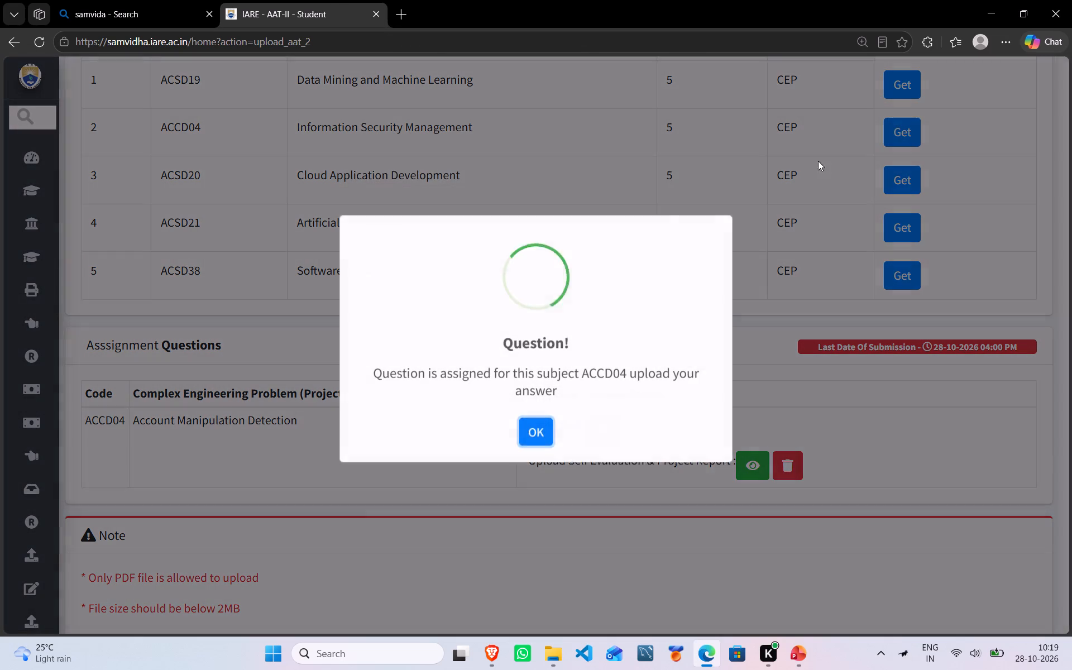
pyautogui.click(539, 441)
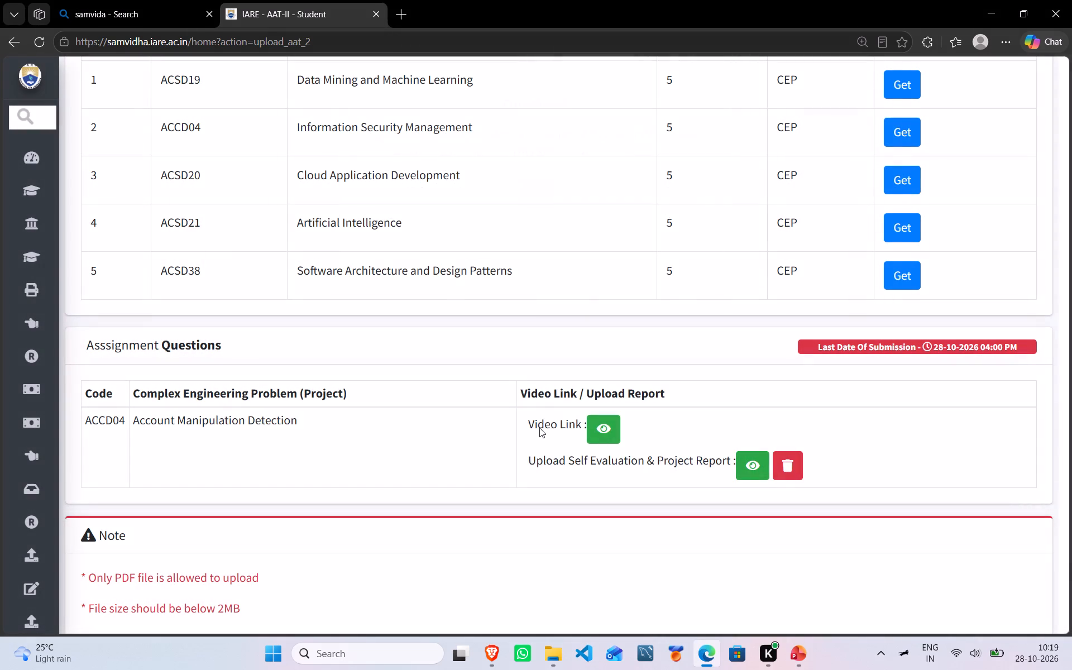
pyautogui.click(611, 430)
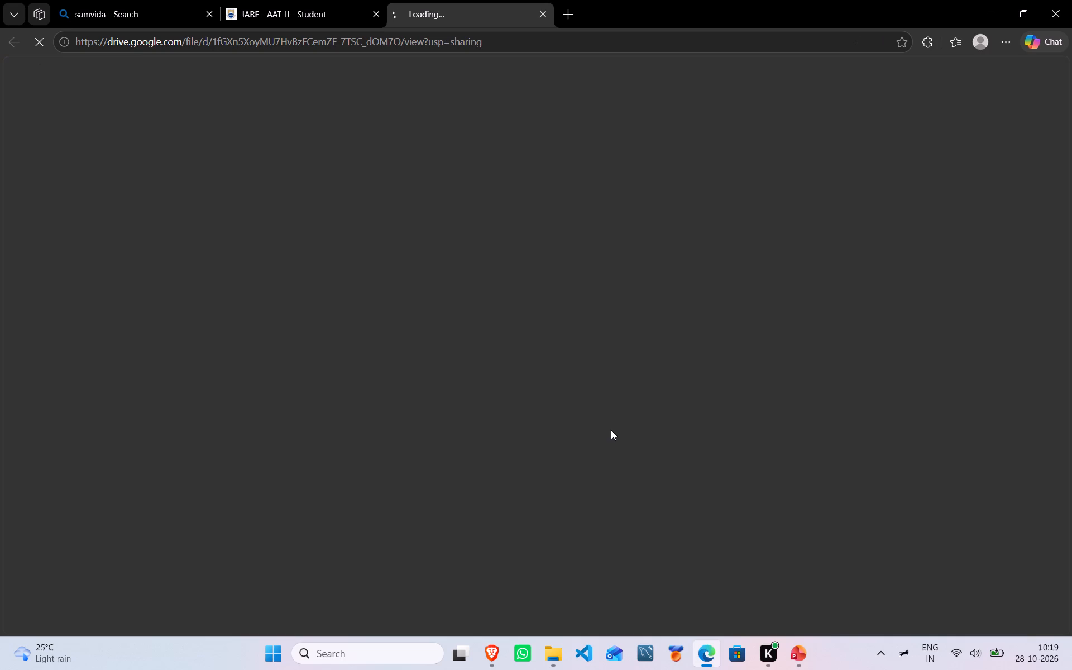
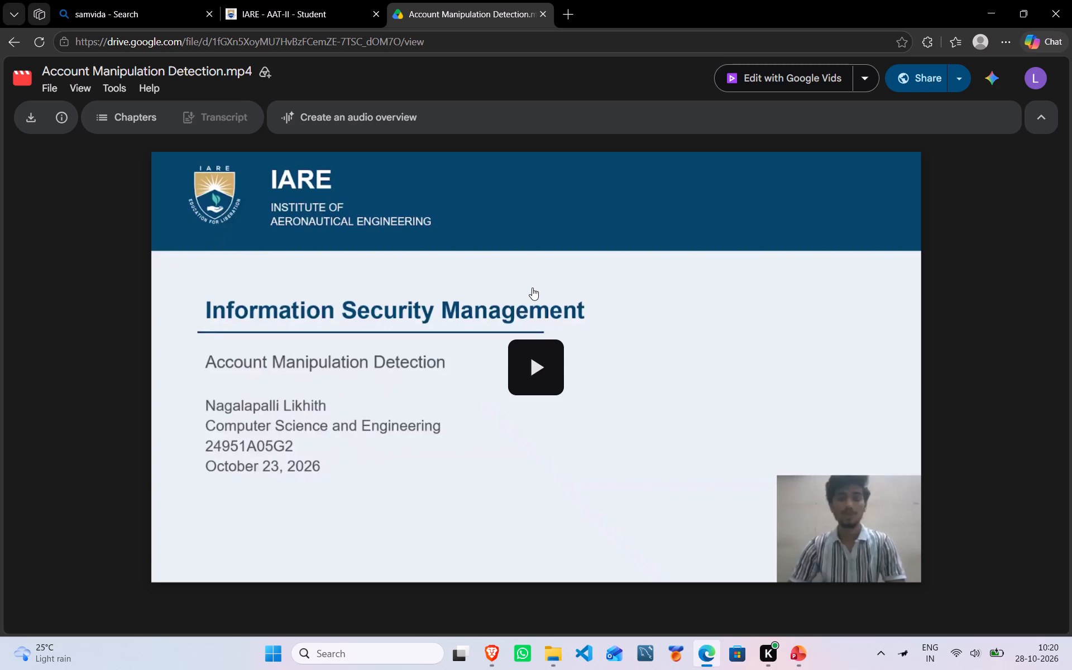
# Close the ACCD04 video and briefly check the submitted ACCD04 self-evaluation and project report PDF, closing it when done.
pyautogui.click(542, 10)
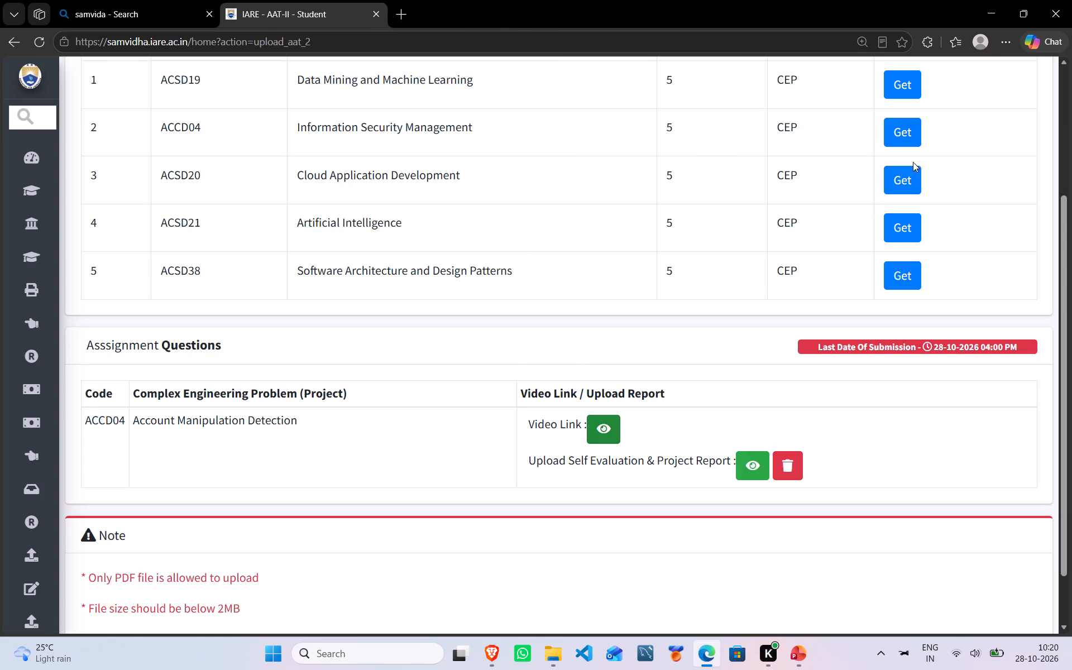
pyautogui.click(742, 472)
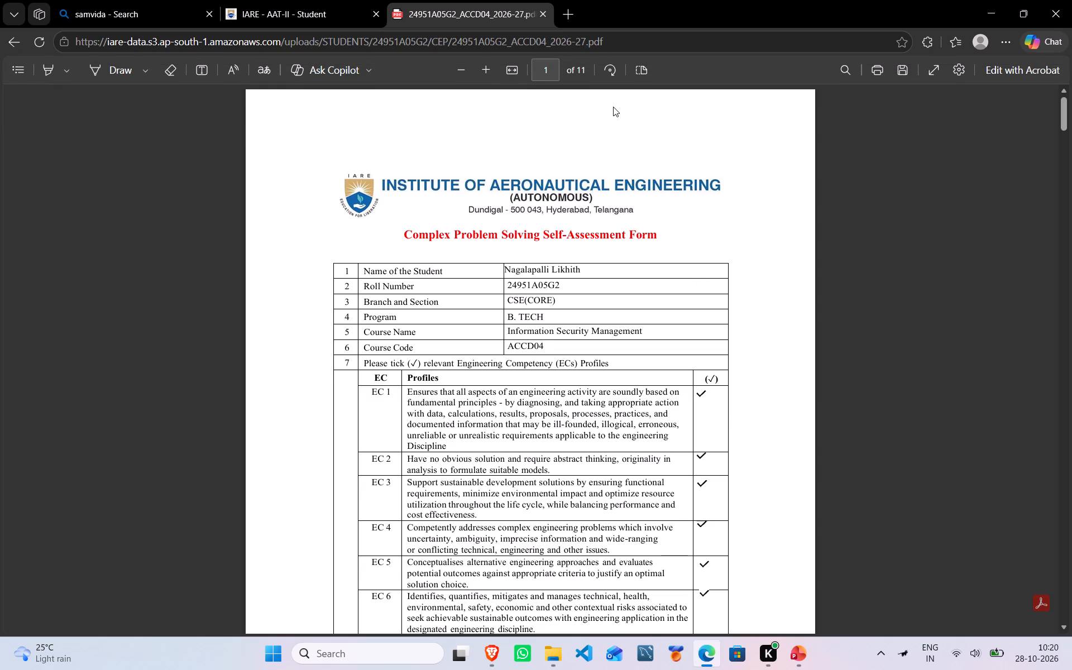
pyautogui.click(544, 15)
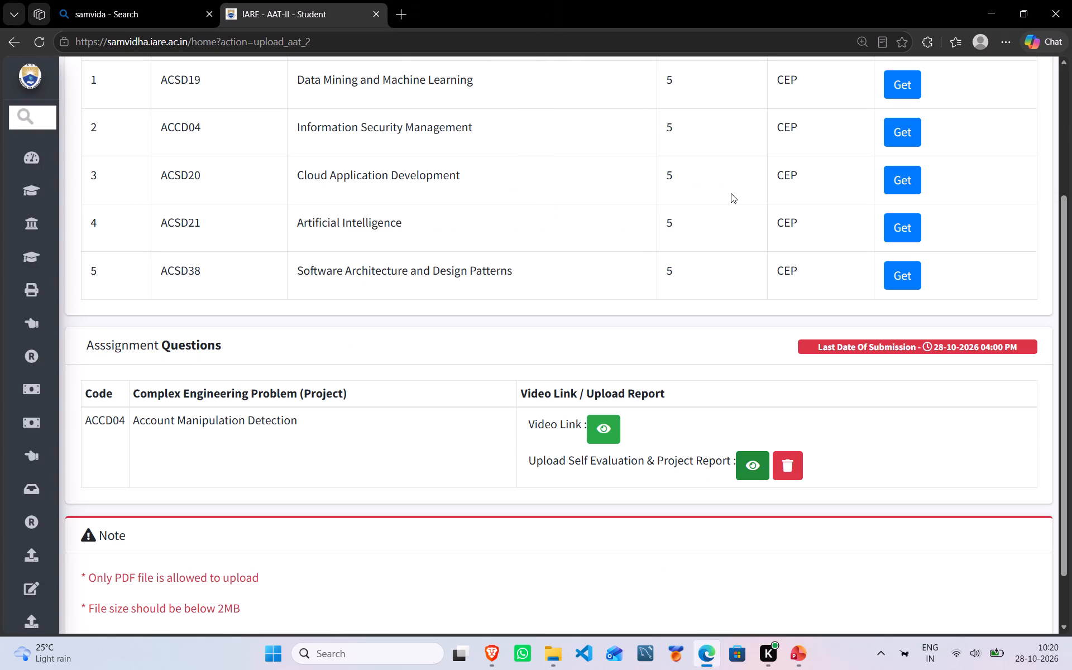
# Get the ACSD20 Cloud Application Development question to check its submission.
pyautogui.click(897, 178)
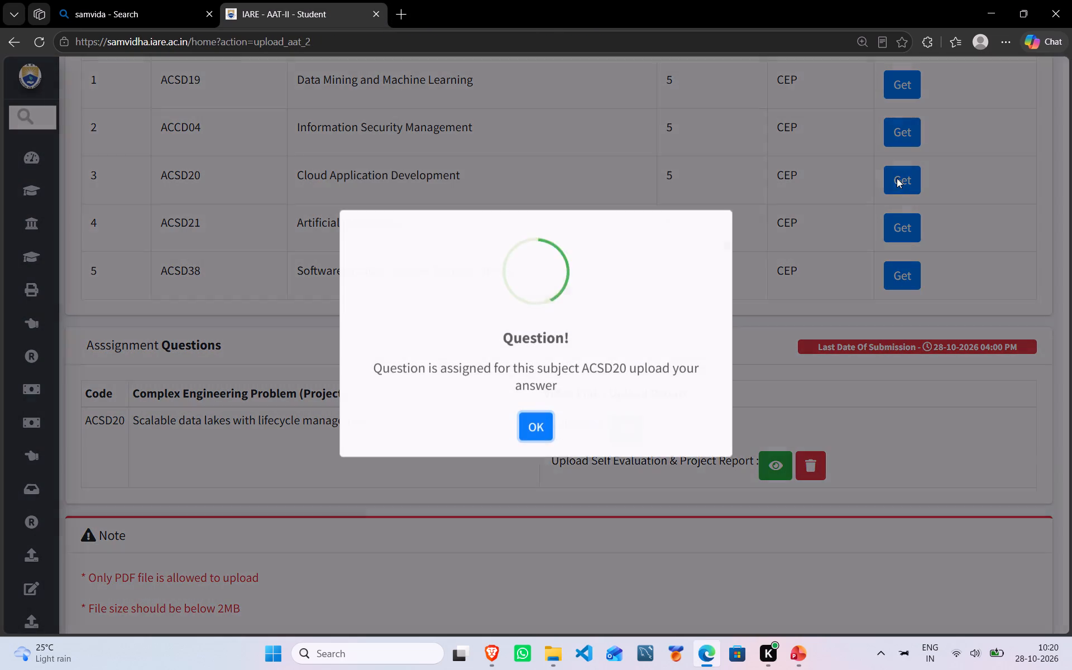
pyautogui.click(551, 438)
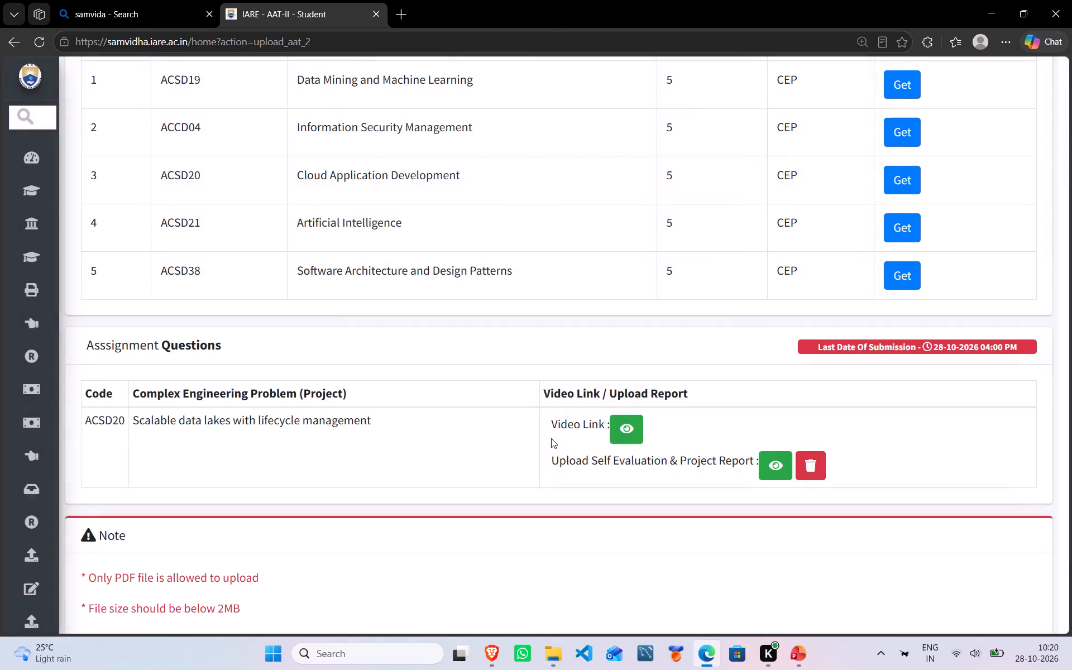
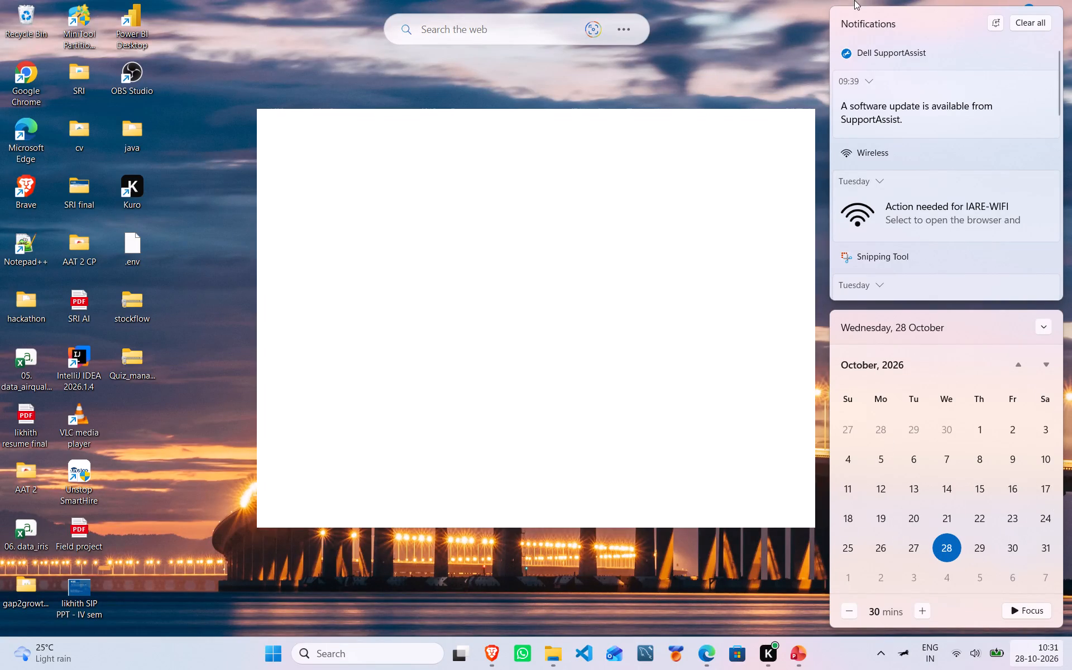
# Dismiss the open notifications and calendar flyout to return to the desktop.
pyautogui.click(792, 24)
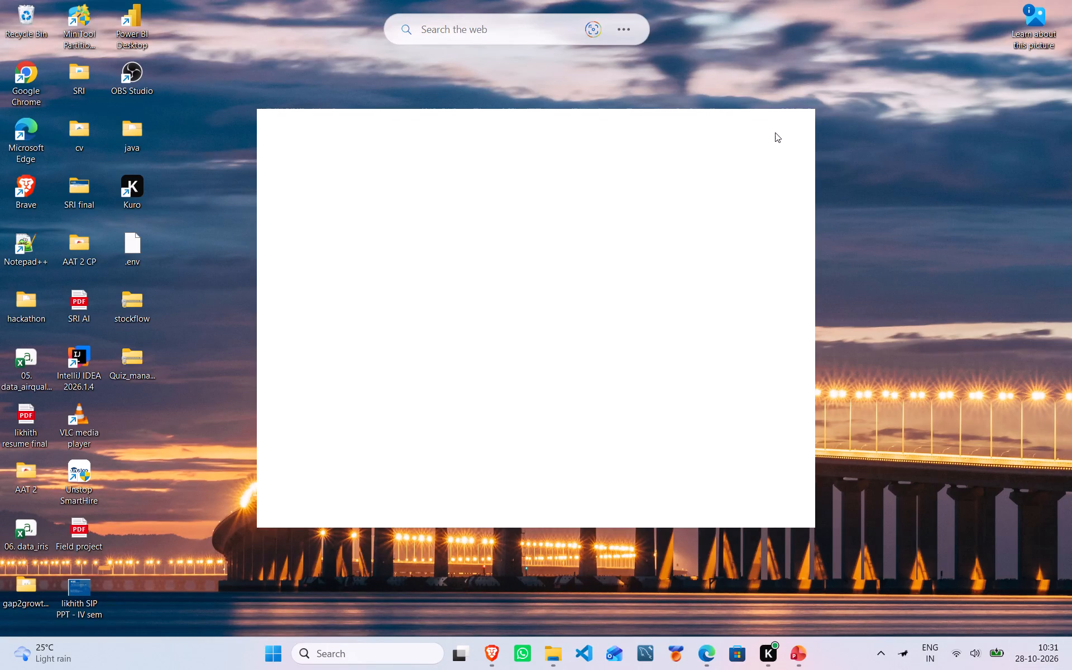
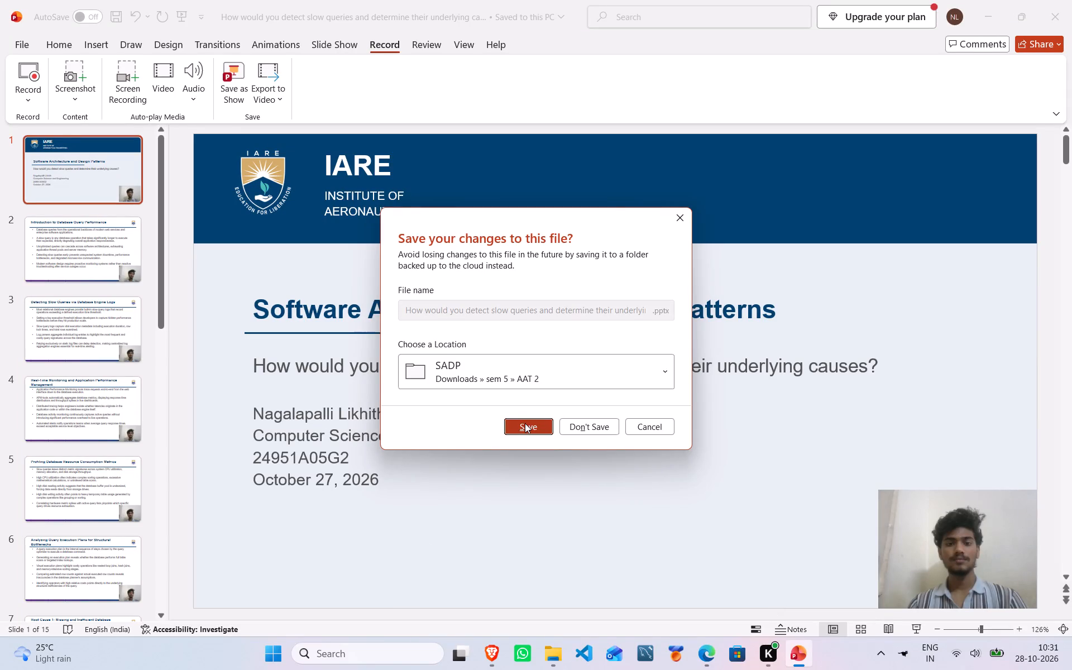
# Save the changes to the Software Architecture and Design Patterns slow-queries presentation in the SADP folder.
pyautogui.click(525, 423)
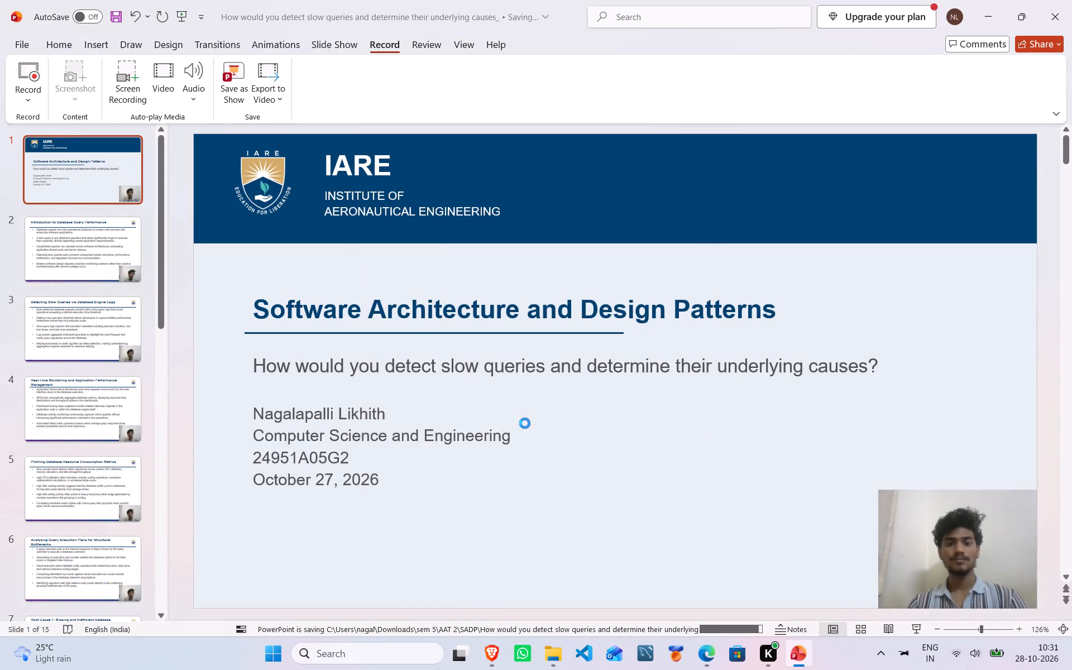
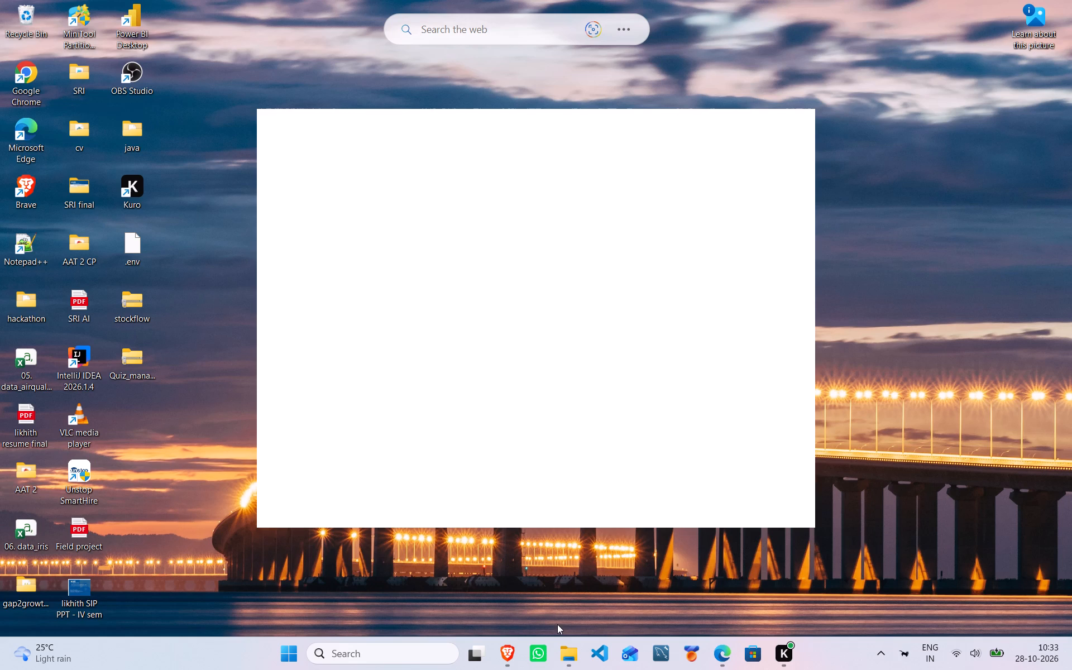
# Switch to the AAT-II page in Microsoft Edge and get the ACSD38 Software Architecture and Design Patterns question.
pyautogui.click(566, 659)
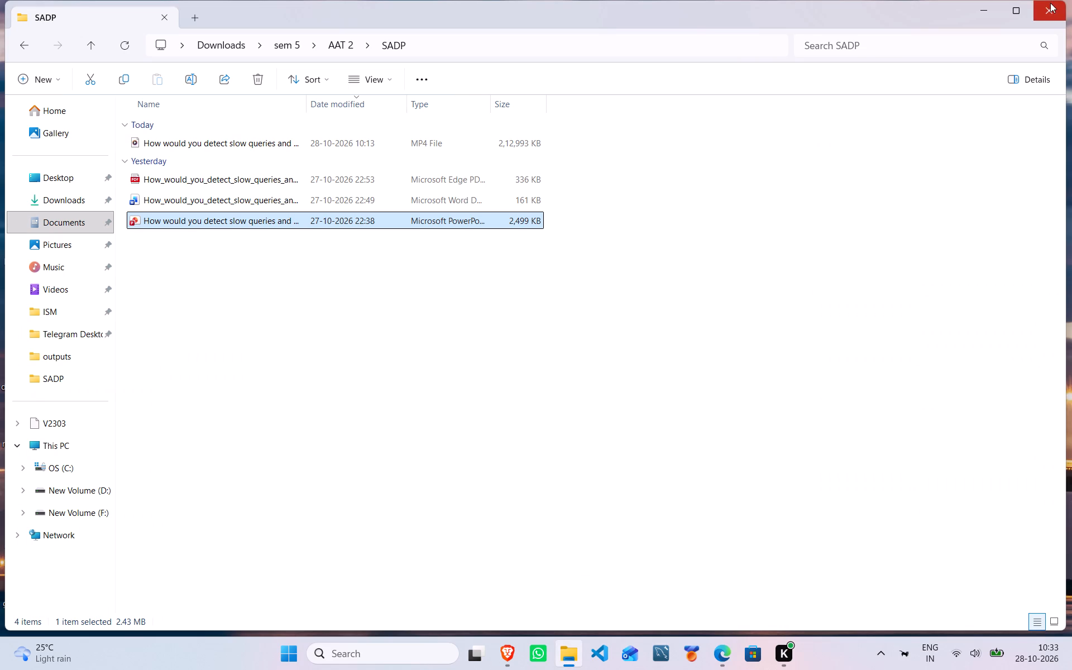
pyautogui.click(728, 667)
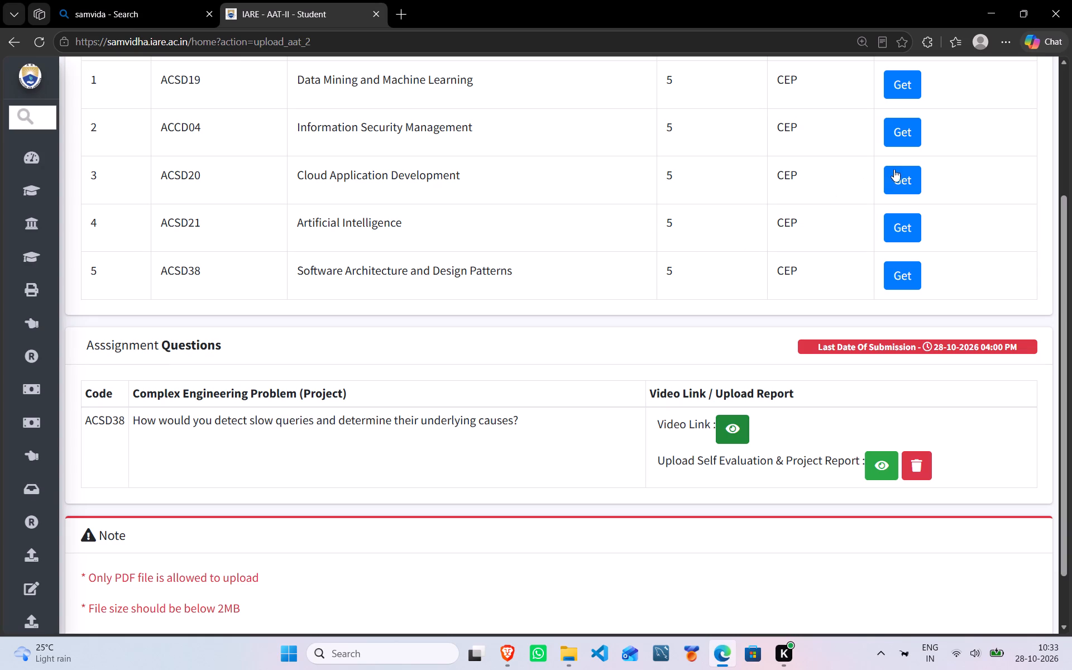
pyautogui.click(906, 276)
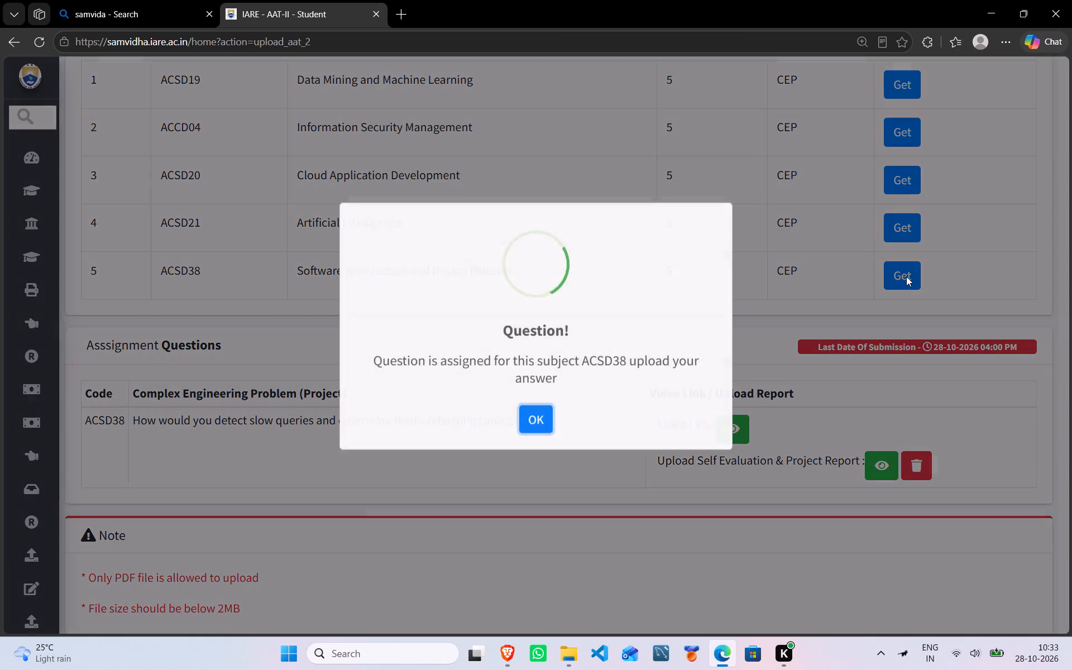
pyautogui.click(528, 446)
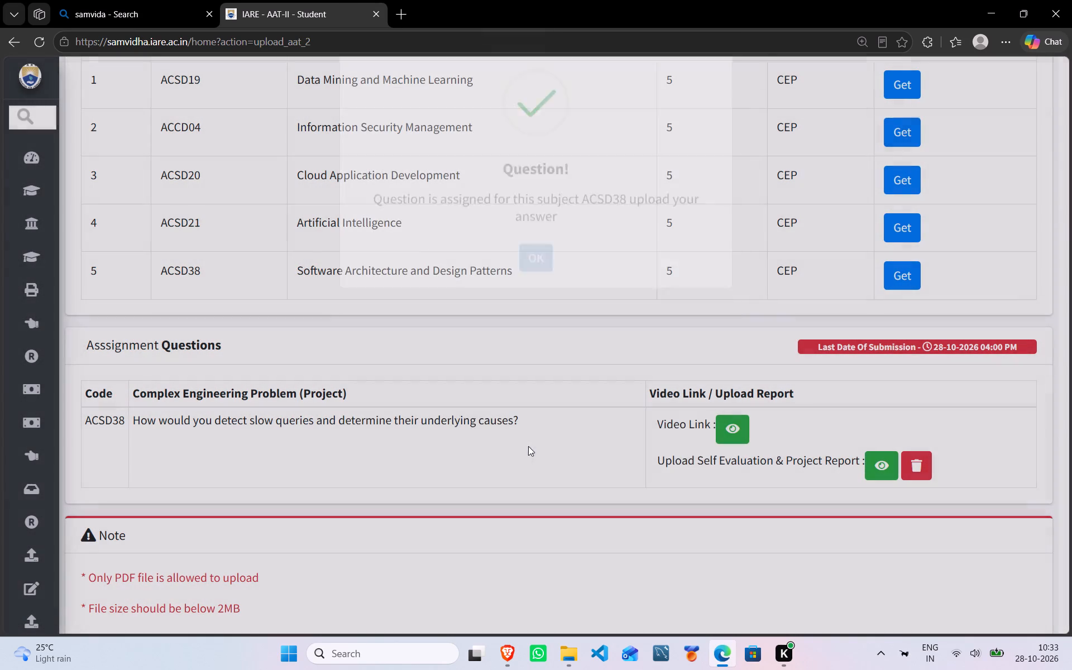
# Play the submitted ACSD38 slow queries video from its link to check it, closing it when done.
pyautogui.click(735, 428)
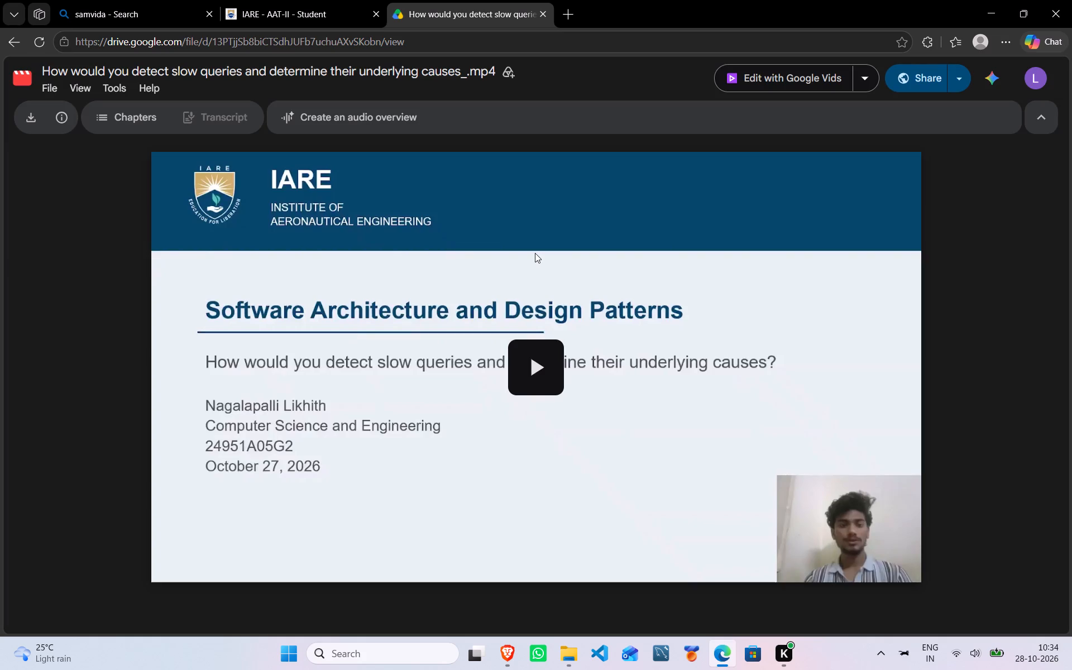
pyautogui.click(534, 371)
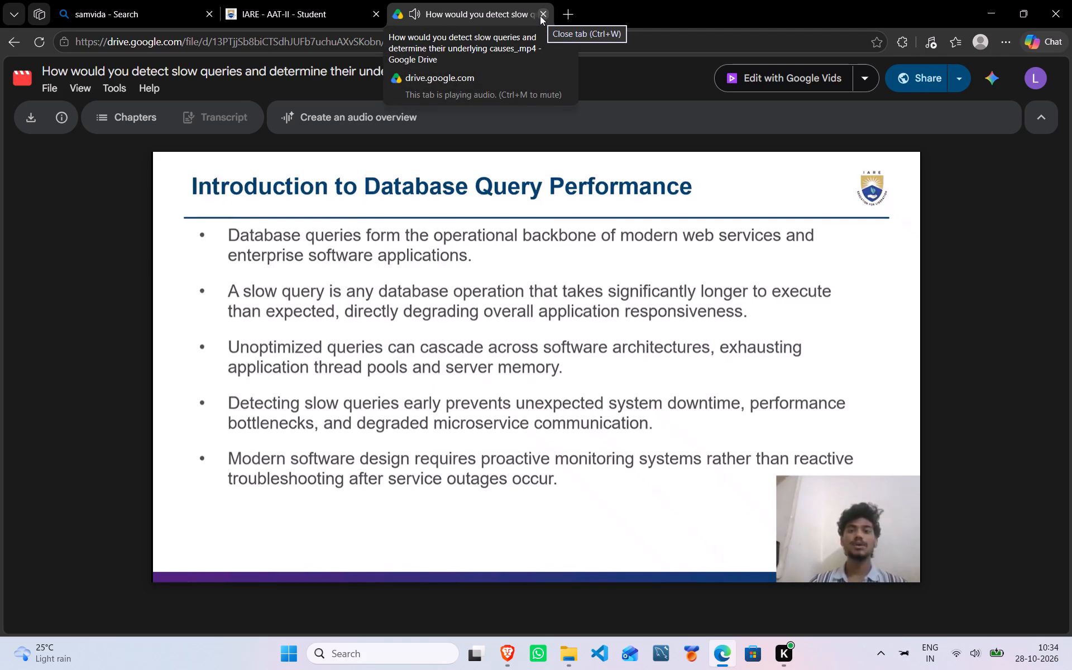
pyautogui.click(540, 16)
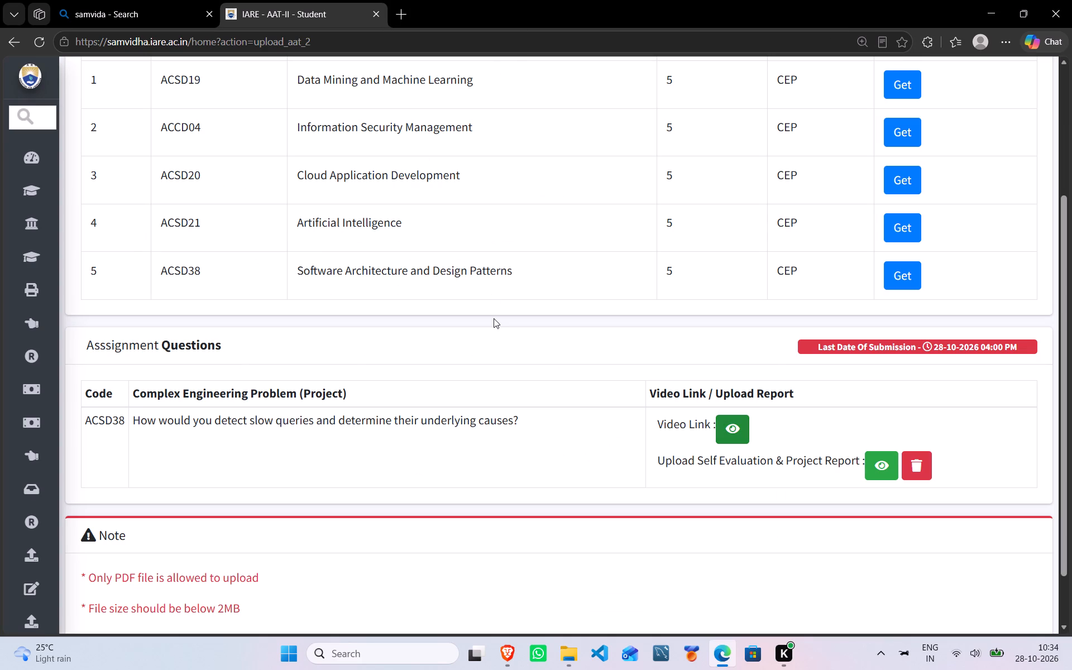
# Look through the submitted ACSD38 self-evaluation and project report PDF to its last page, closing it when done.
pyautogui.scroll(-1, 494, 318)
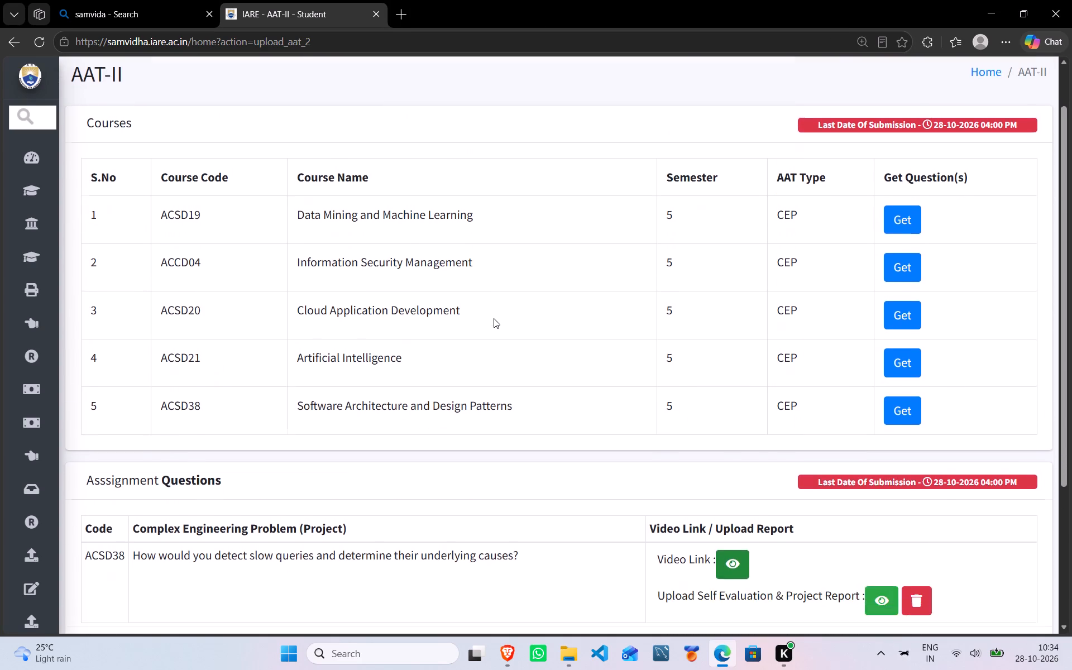
pyautogui.scroll(-1, 494, 318)
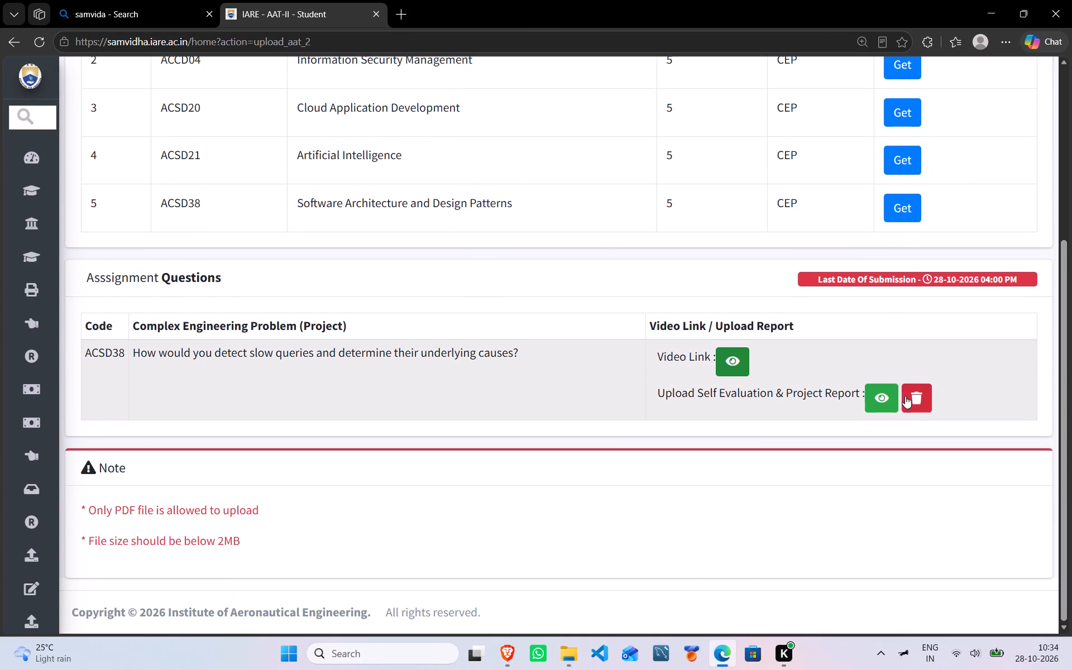
pyautogui.click(880, 395)
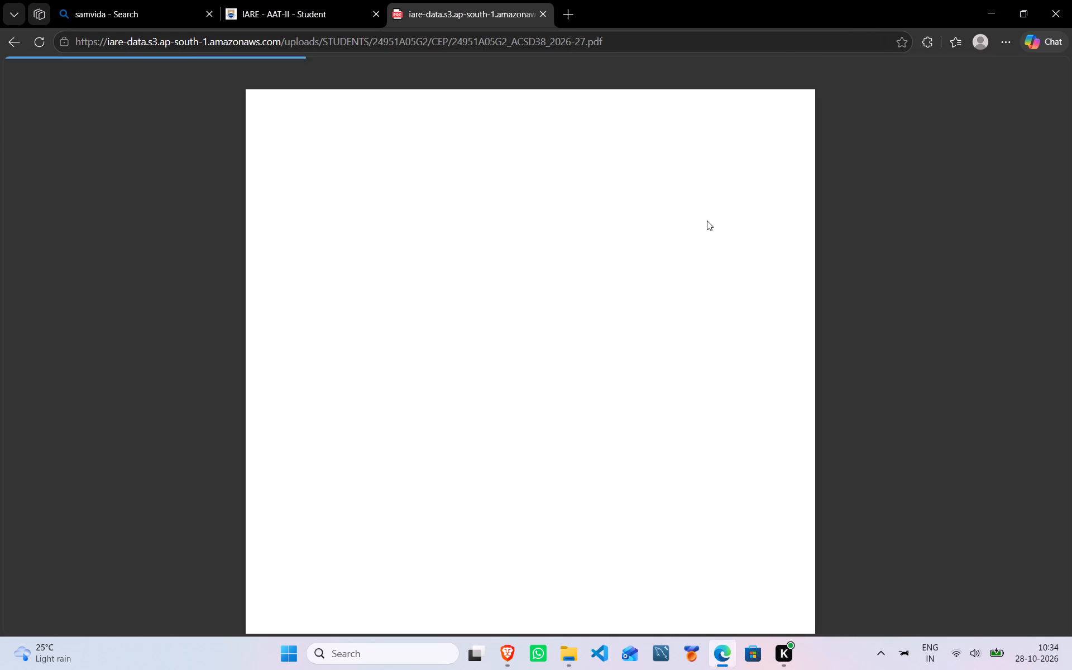
pyautogui.scroll(-18, 573, 357)
pyautogui.scroll(-20, 573, 357)
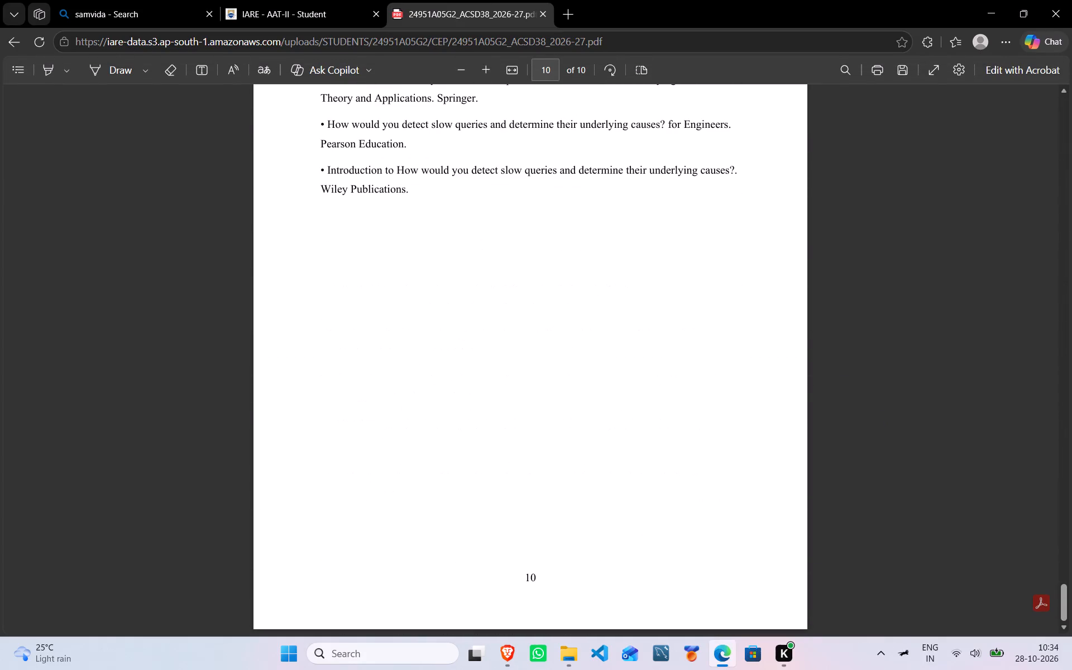
pyautogui.scroll(12, 573, 357)
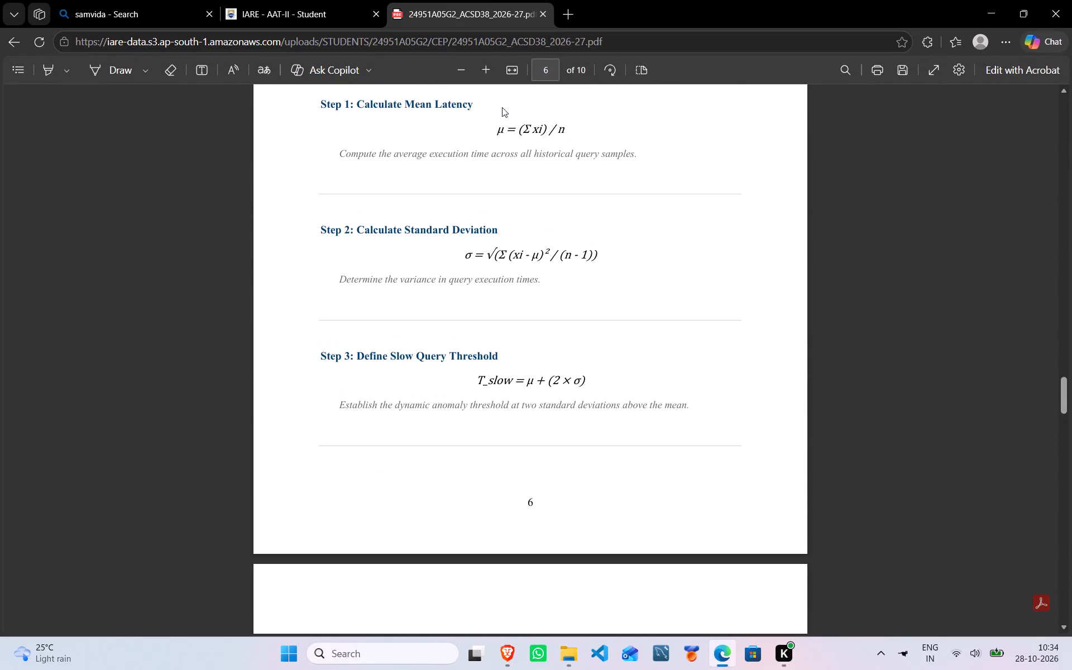
pyautogui.scroll(-2, 573, 372)
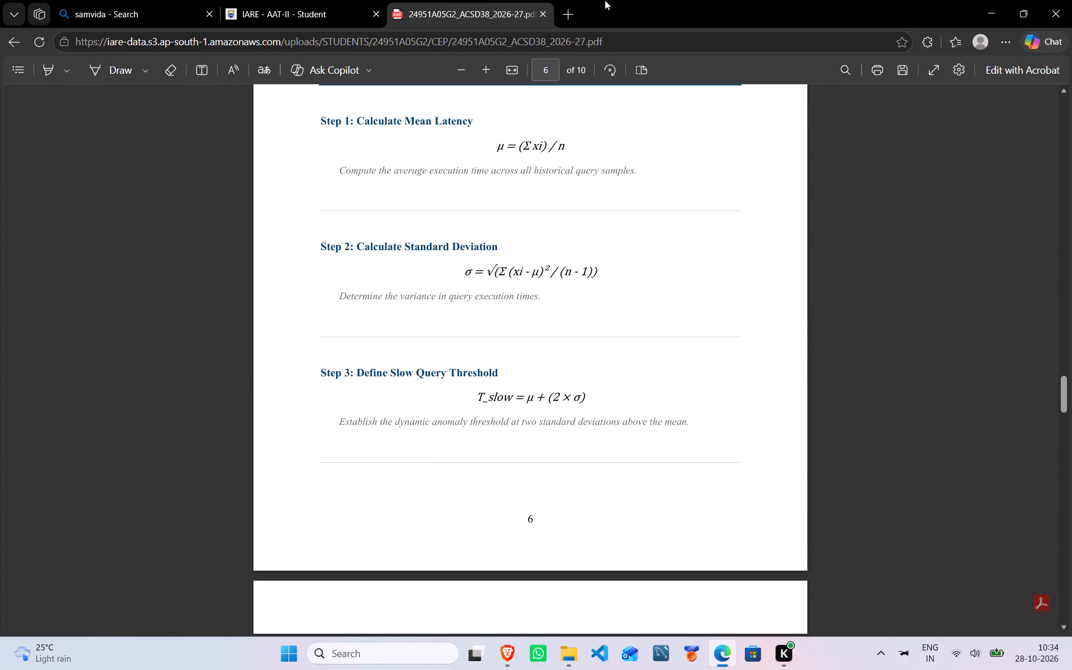
pyautogui.click(540, 9)
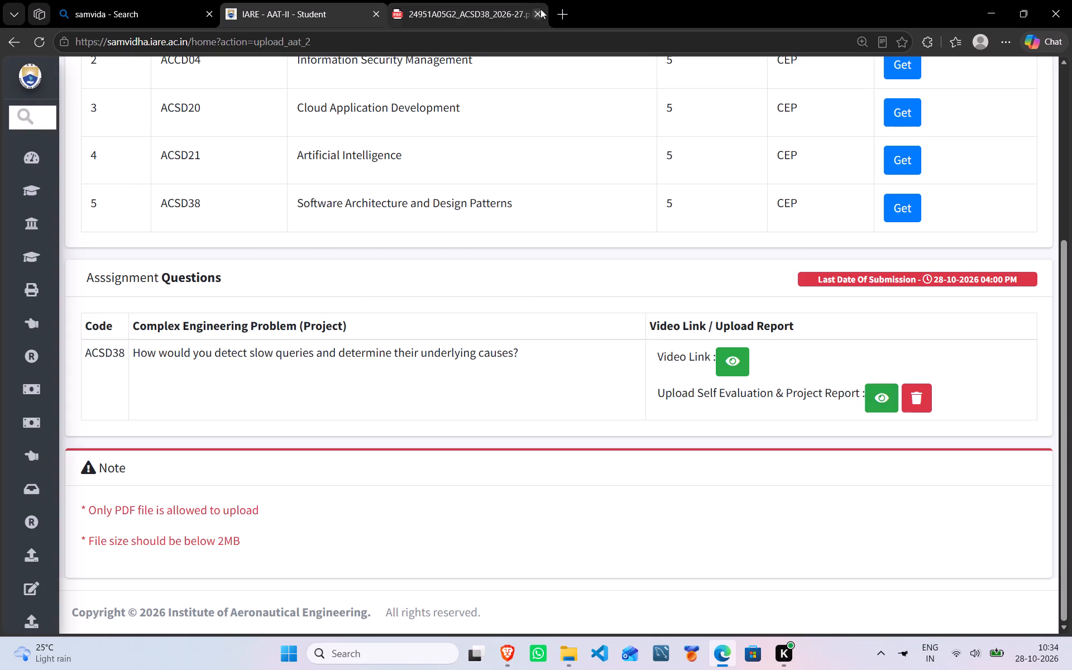
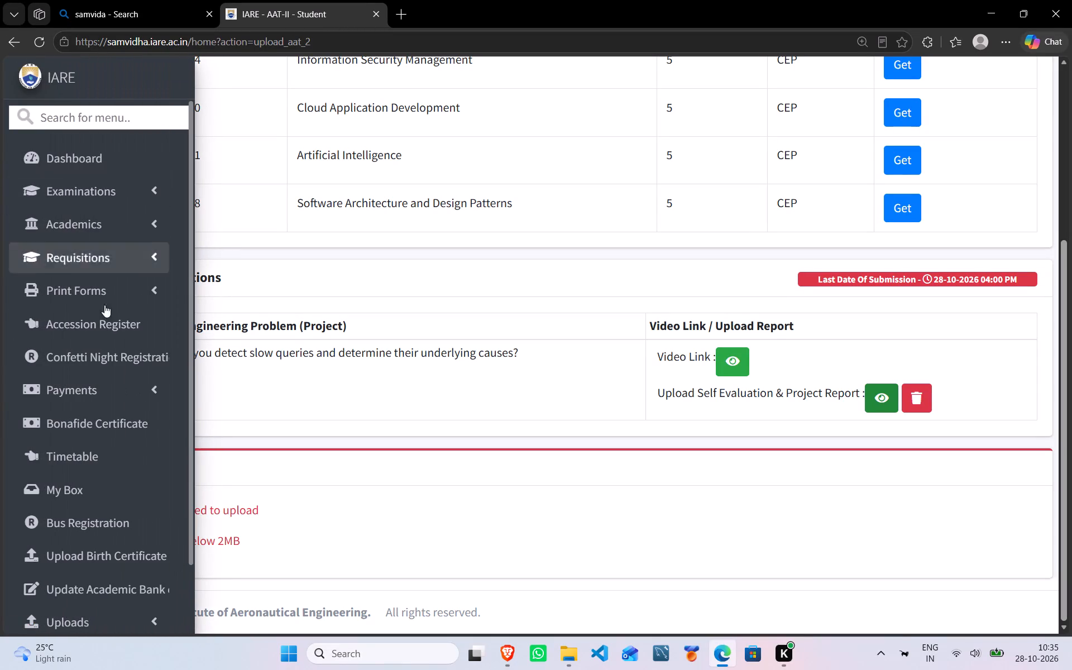
# Open the AAT-I uploads page of the student portal.
pyautogui.scroll(-13, 103, 363)
pyautogui.click(107, 556)
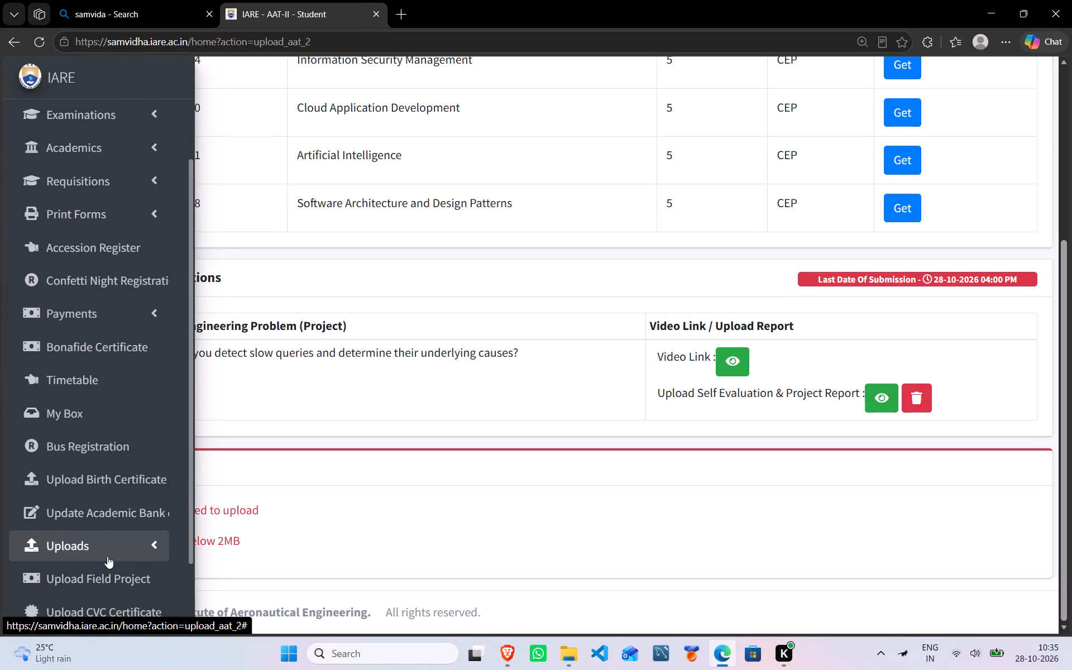
pyautogui.scroll(-12, 107, 556)
pyautogui.click(96, 516)
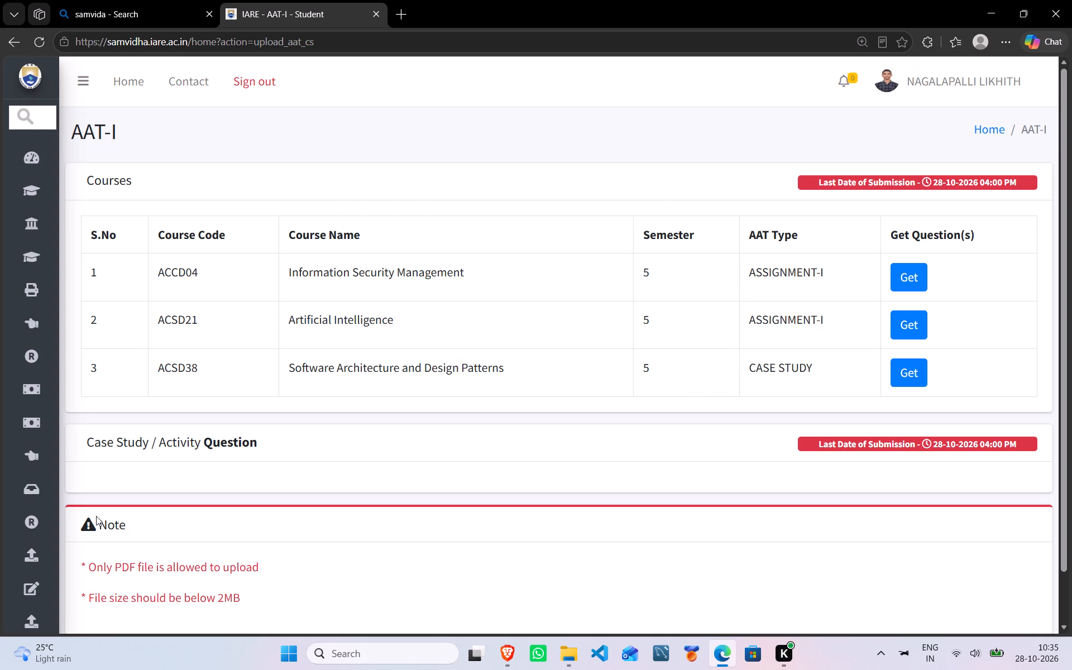
# Get the AAT-I questions for ACCD04, ACSD21 and ACSD38 in turn to check each course's uploaded answer.
pyautogui.click(902, 283)
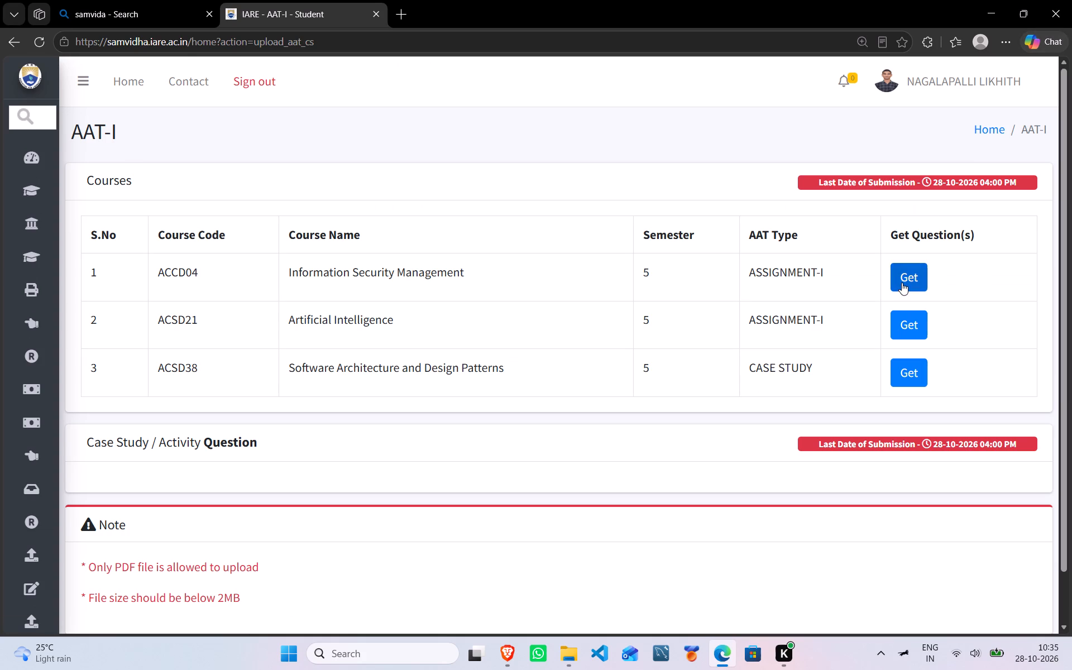
pyautogui.click(534, 437)
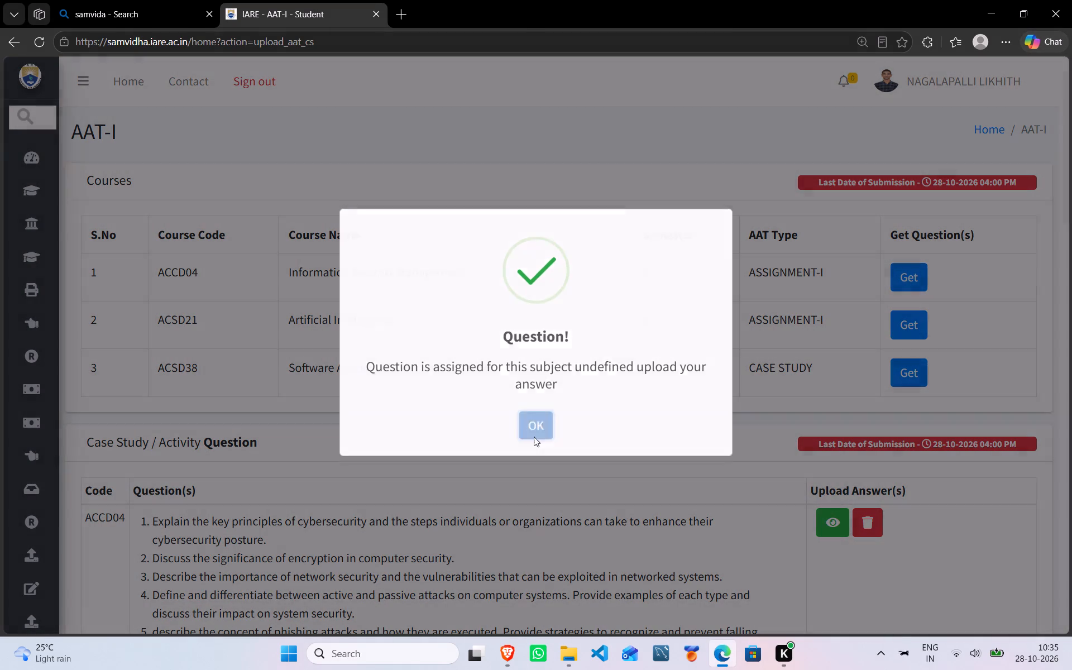
pyautogui.scroll(-6, 583, 491)
pyautogui.scroll(3, 583, 491)
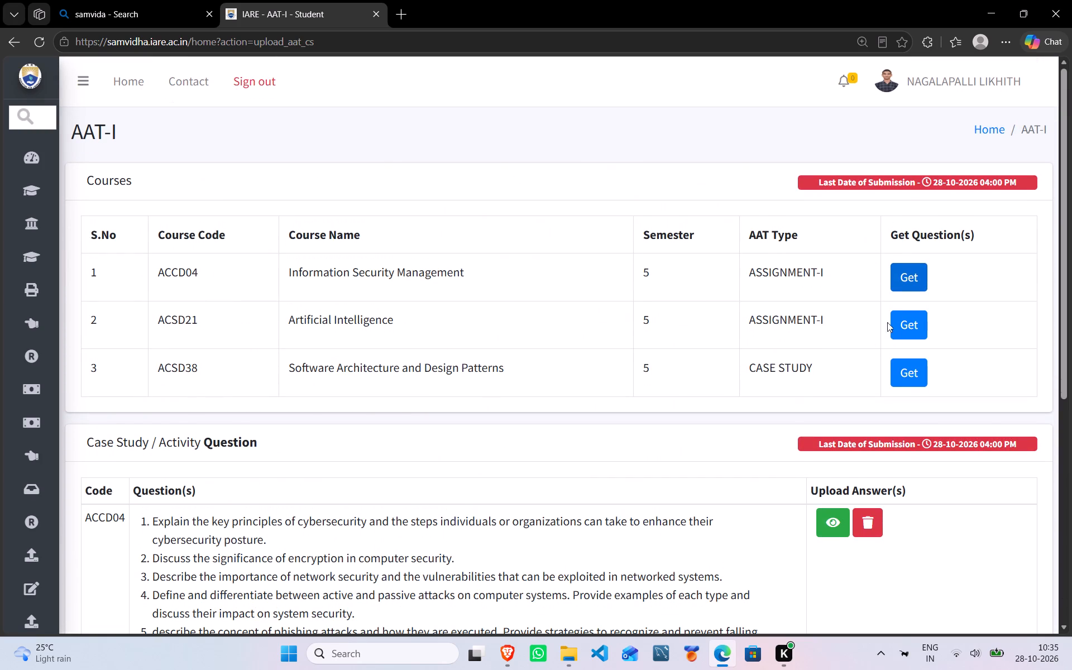
pyautogui.click(901, 326)
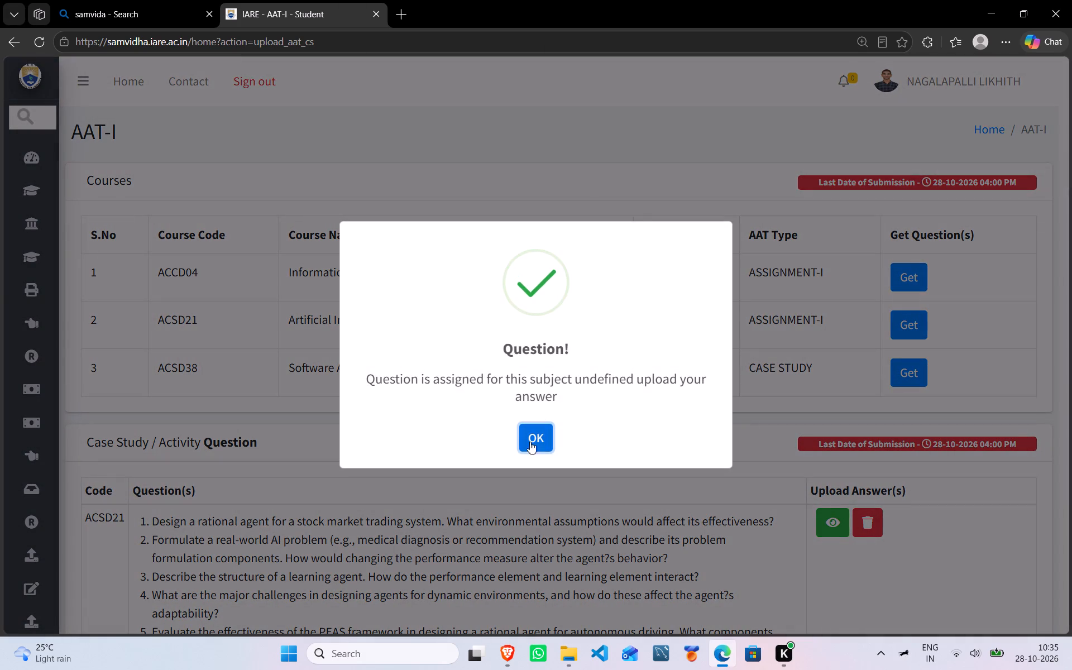
pyautogui.moveTo(527, 452); pyautogui.dragTo(532, 437)
pyautogui.click(532, 437)
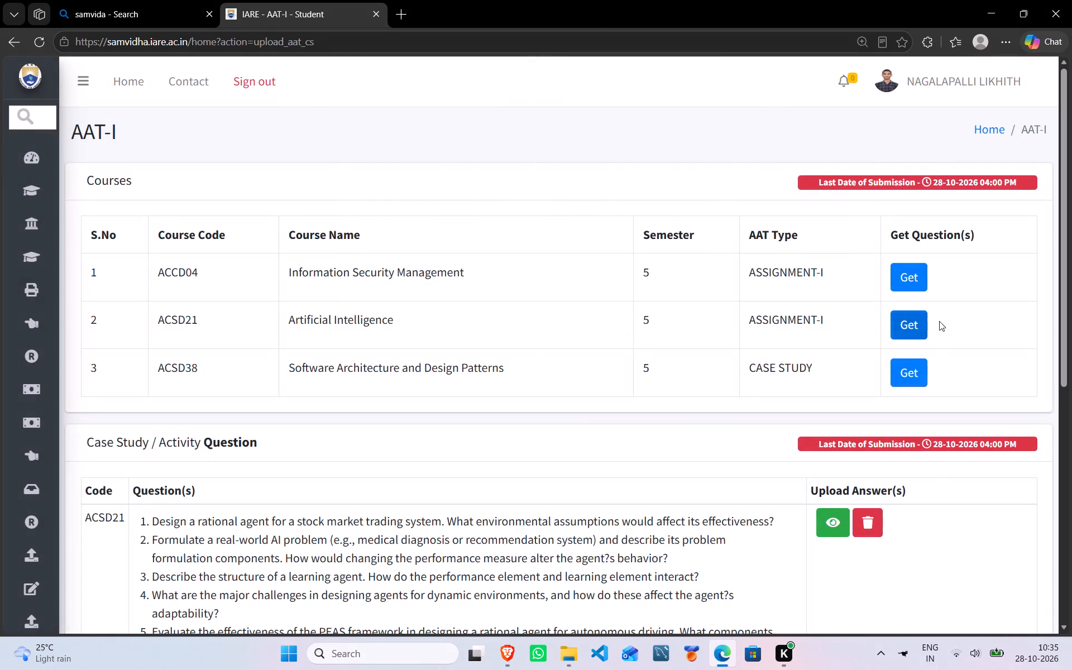
pyautogui.click(914, 368)
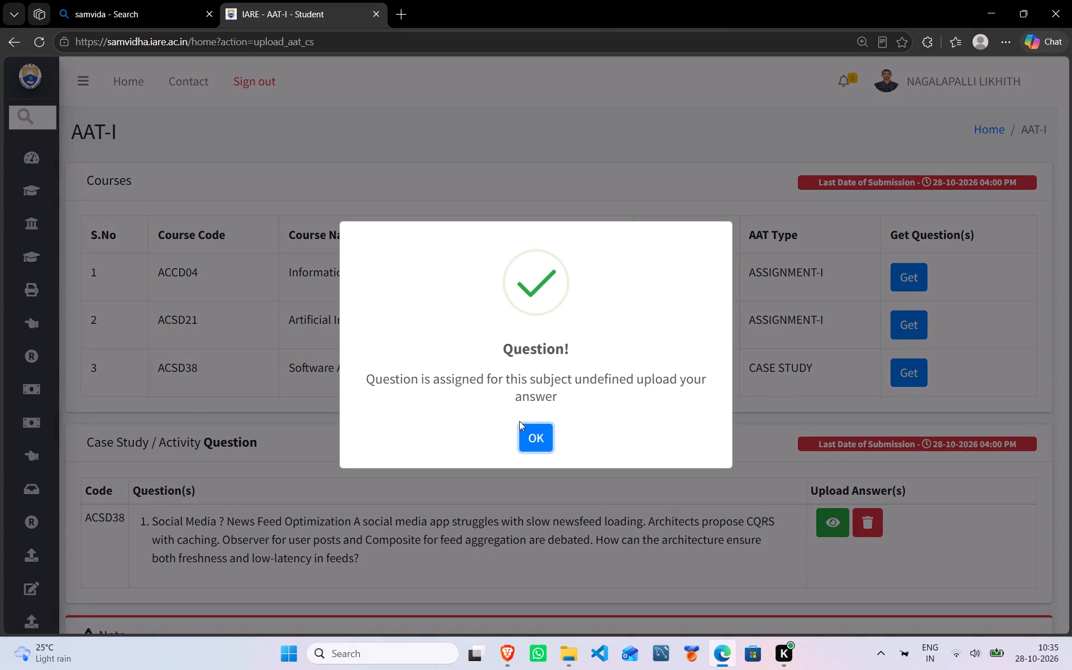
pyautogui.click(527, 427)
pyautogui.scroll(1, 672, 351)
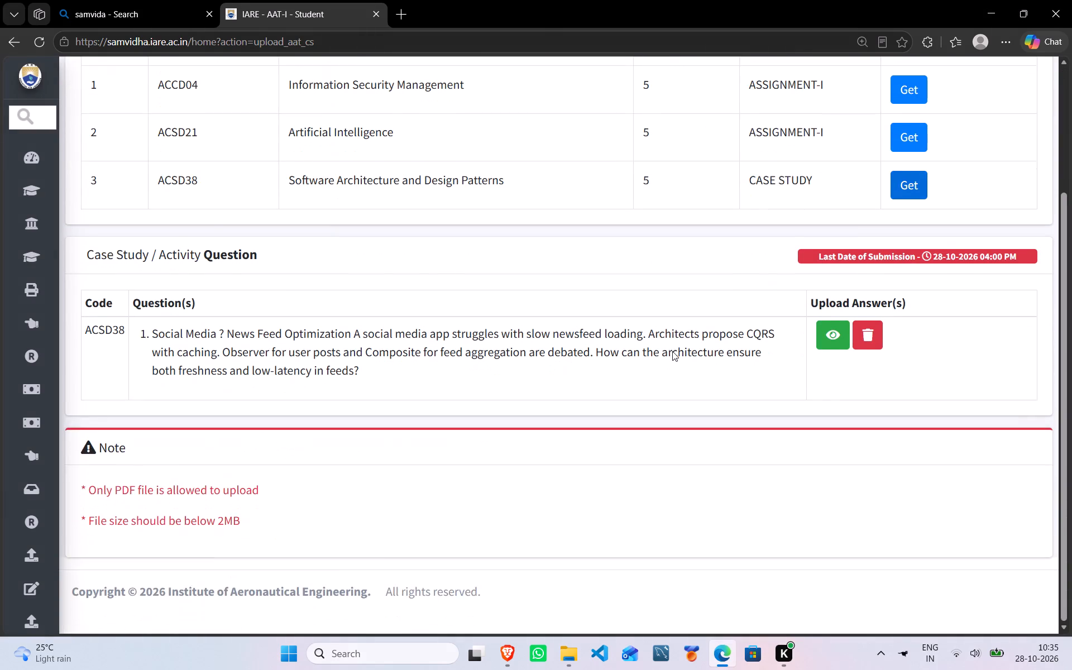
pyautogui.scroll(1, 672, 351)
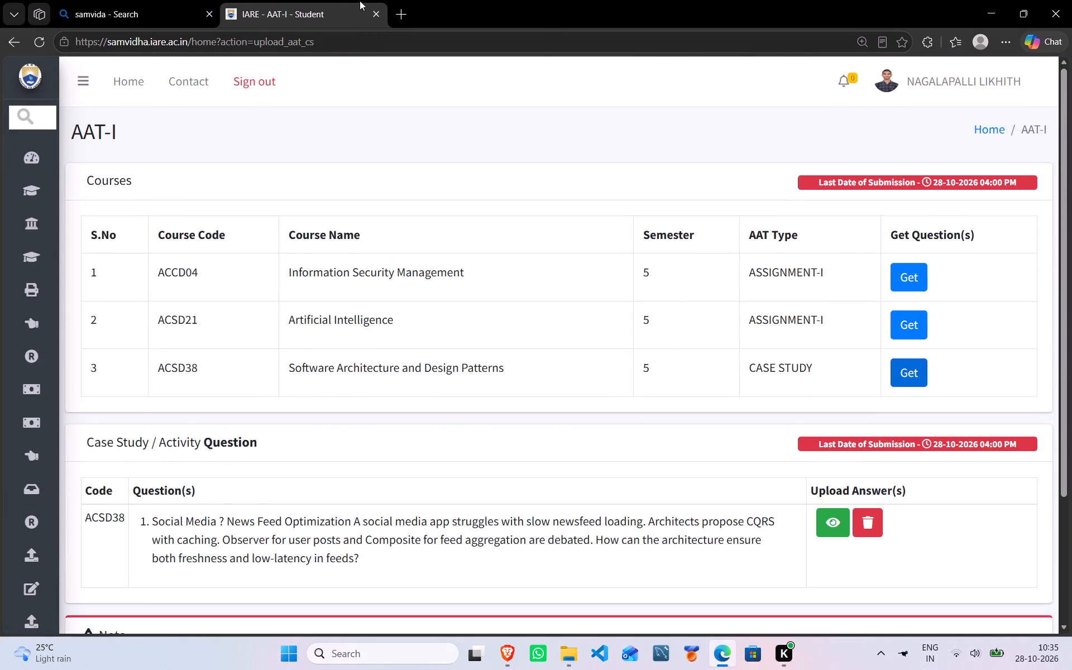
pyautogui.click(374, 15)
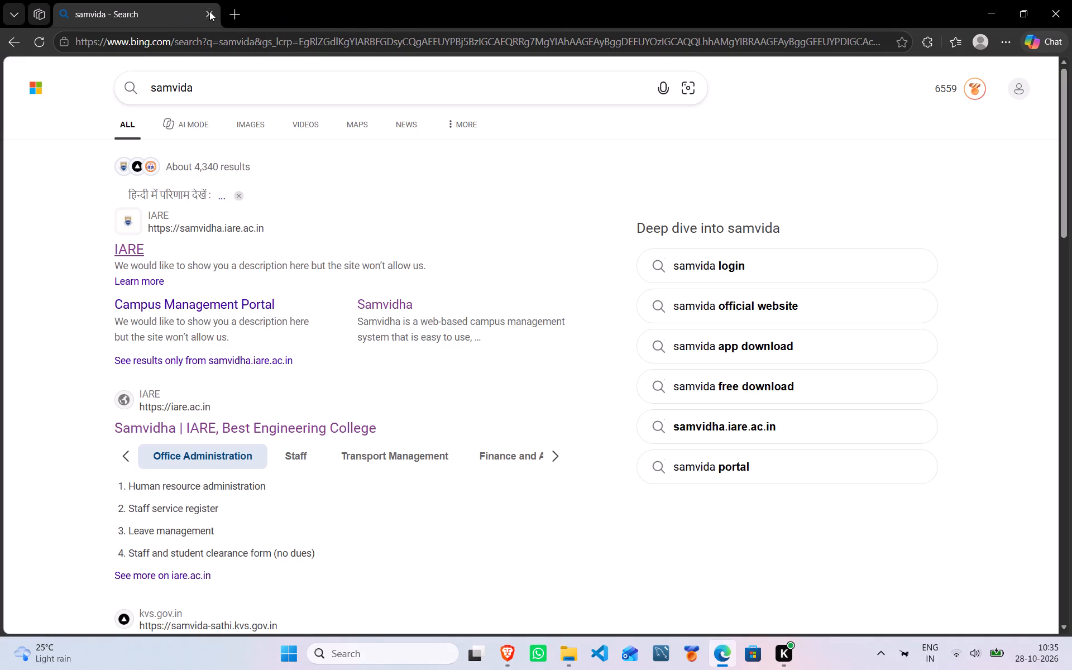